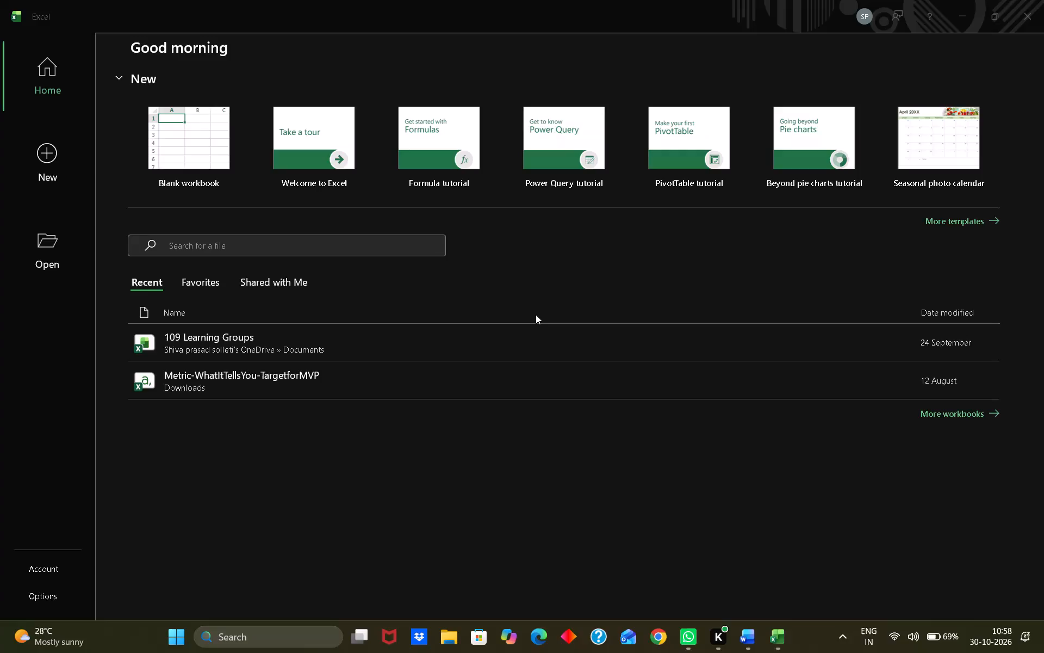
Switch to the Word report "m6 phy lab circuits" and examine its time and voltage tables and the graphs that follow.
key("Clear")
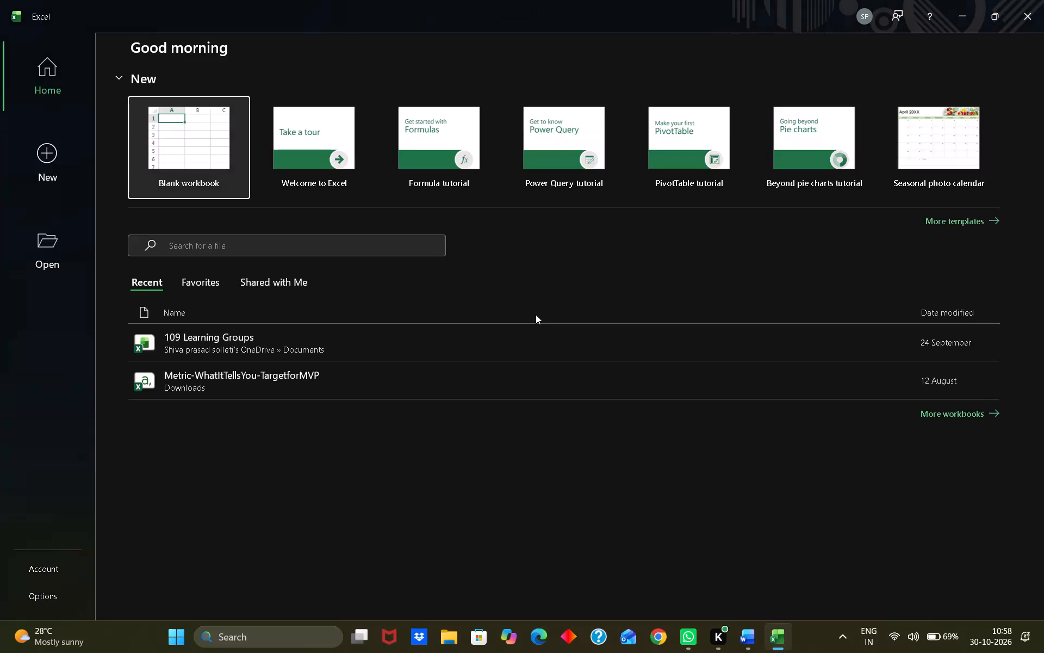
left_click(956, 9)
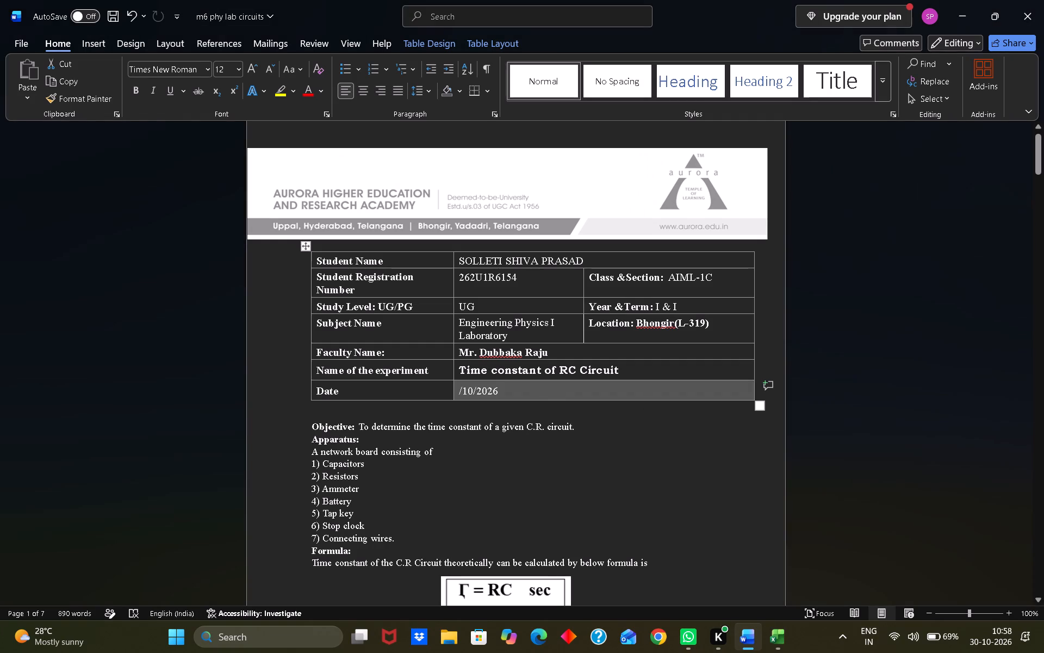
scroll(520, 369, "down", 7)
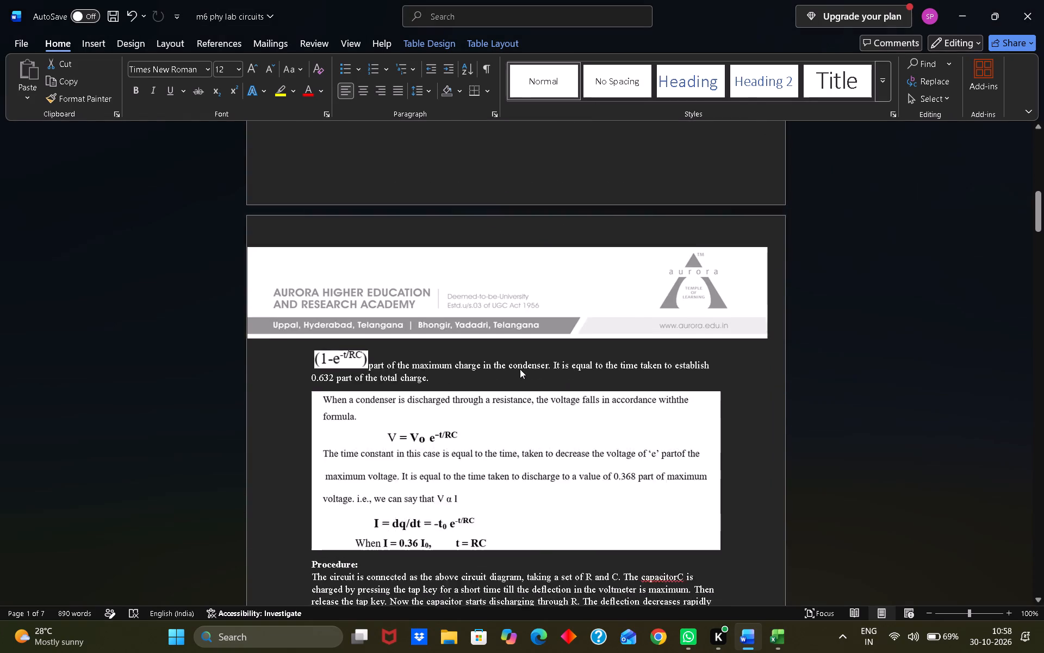
scroll(520, 369, "down", 8)
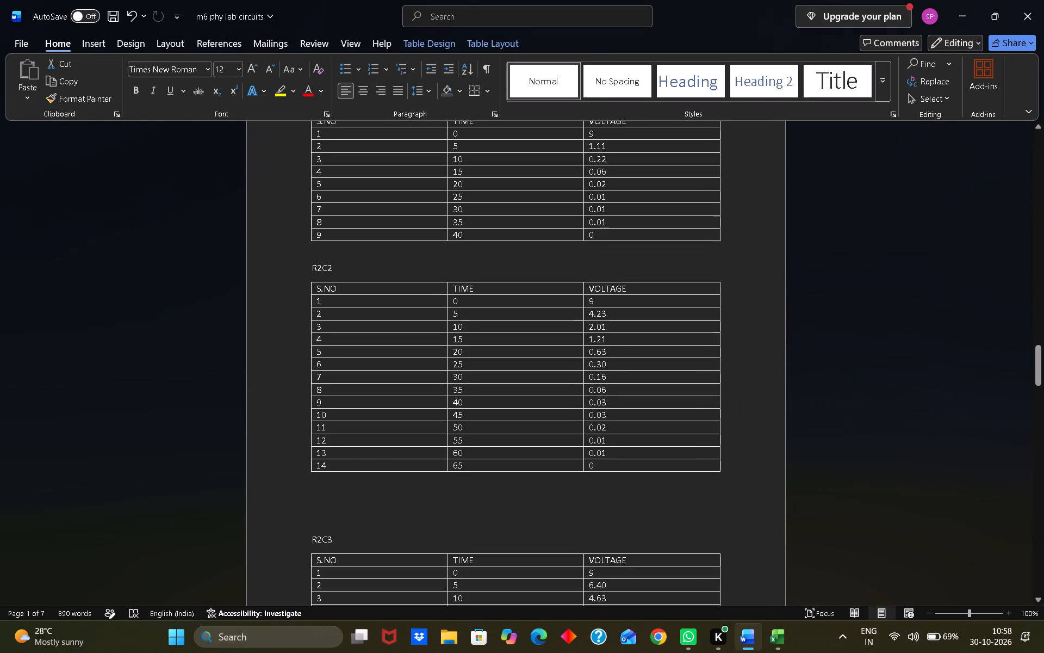
scroll(520, 369, "down", 2)
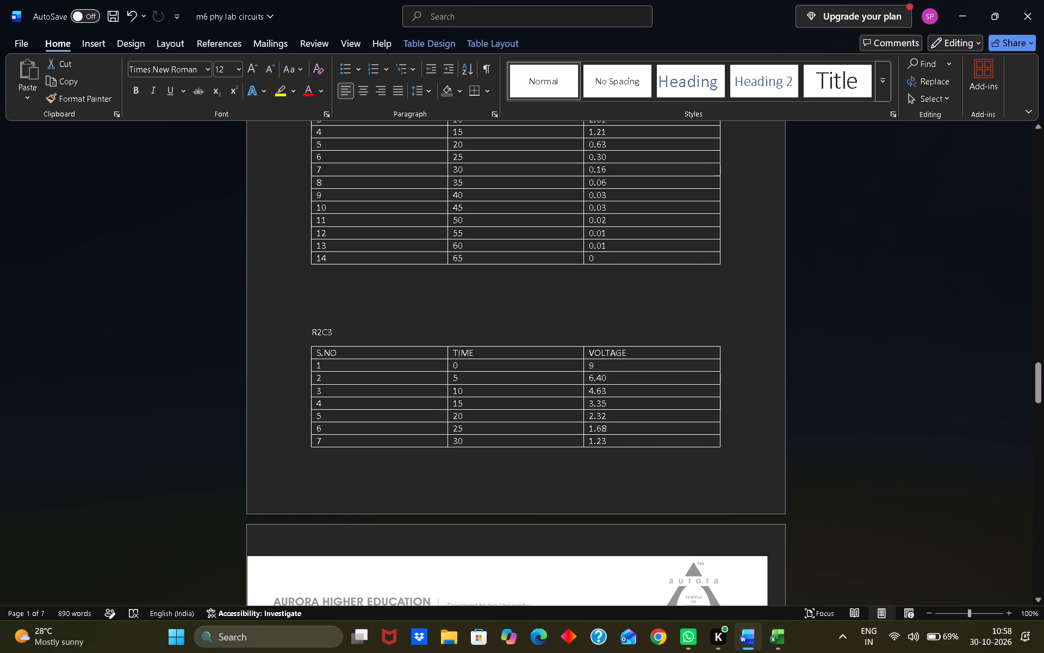
scroll(520, 369, "down", 1)
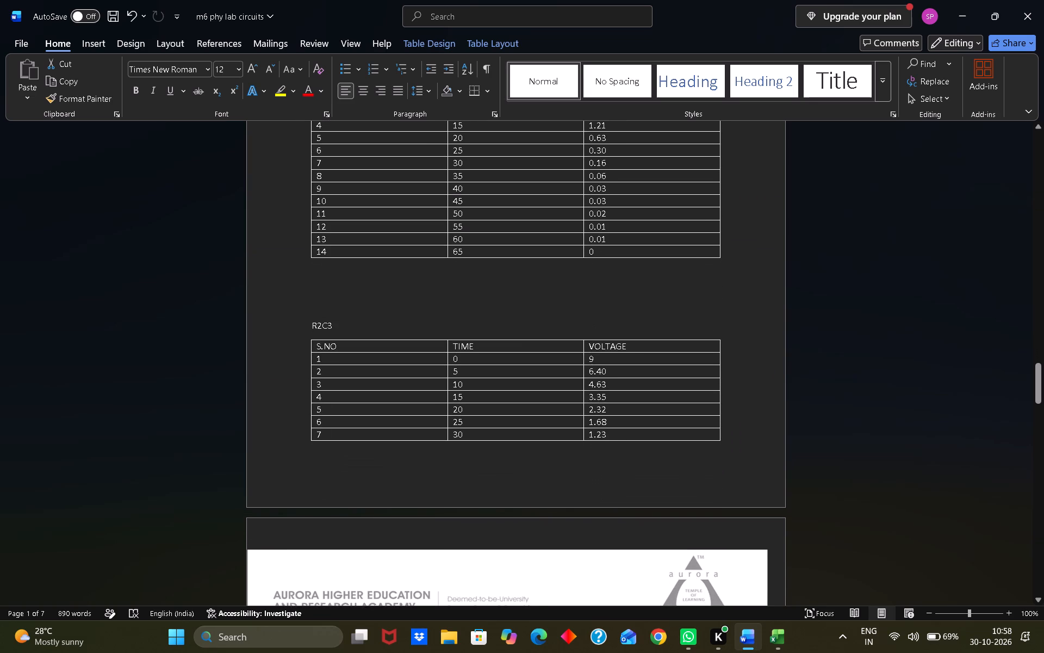
scroll(520, 369, "down", 1)
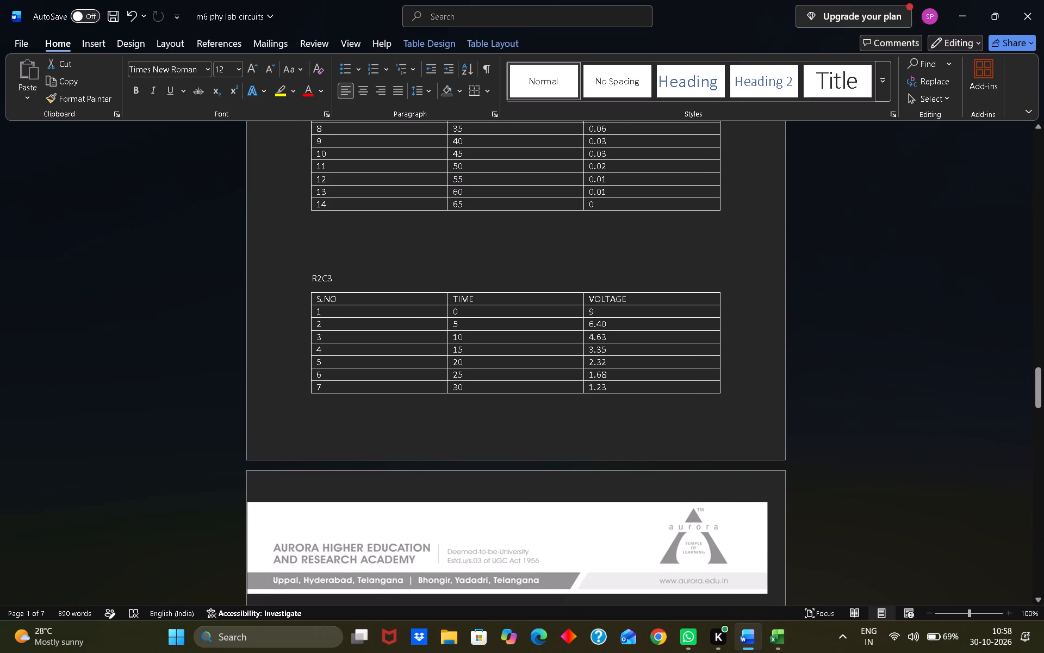
scroll(520, 369, "down", 1)
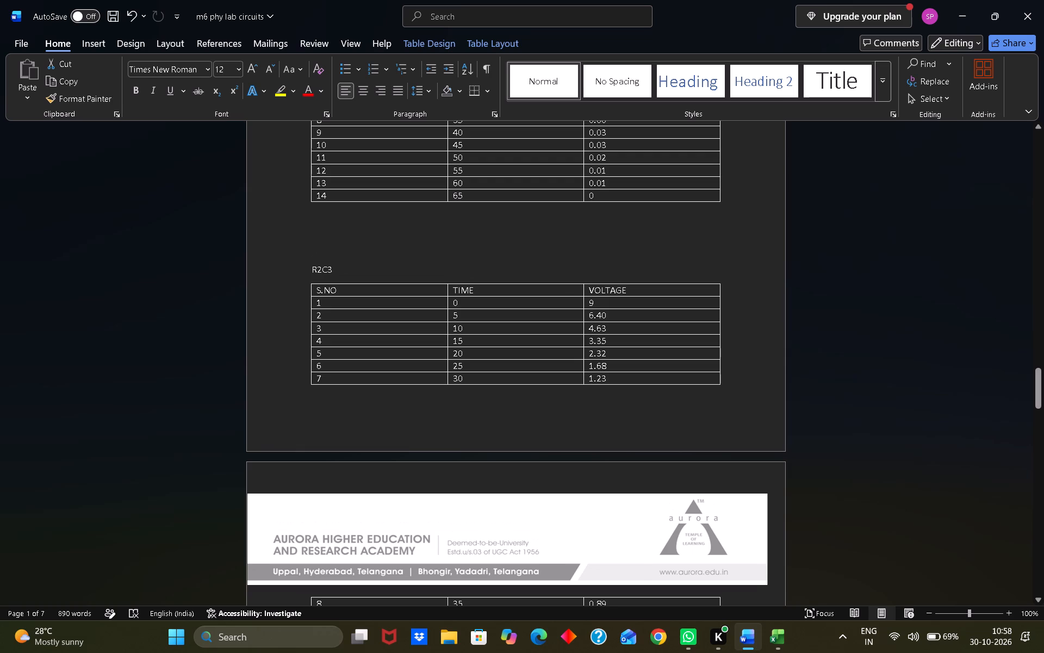
scroll(520, 369, "down", 9)
scroll(520, 369, "up", 1)
scroll(520, 369, "down", 1)
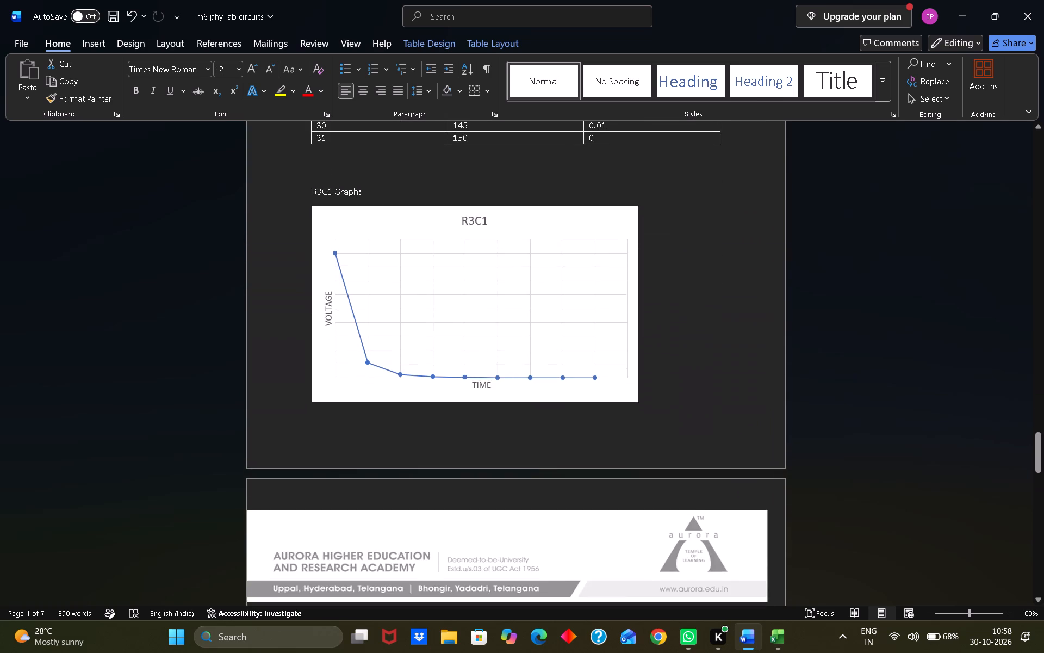
scroll(520, 369, "down", 3)
Examine the title of the R3C2 graph and compare the graph with the preceding voltage table and the neighbouring graphs.
left_click(490, 389)
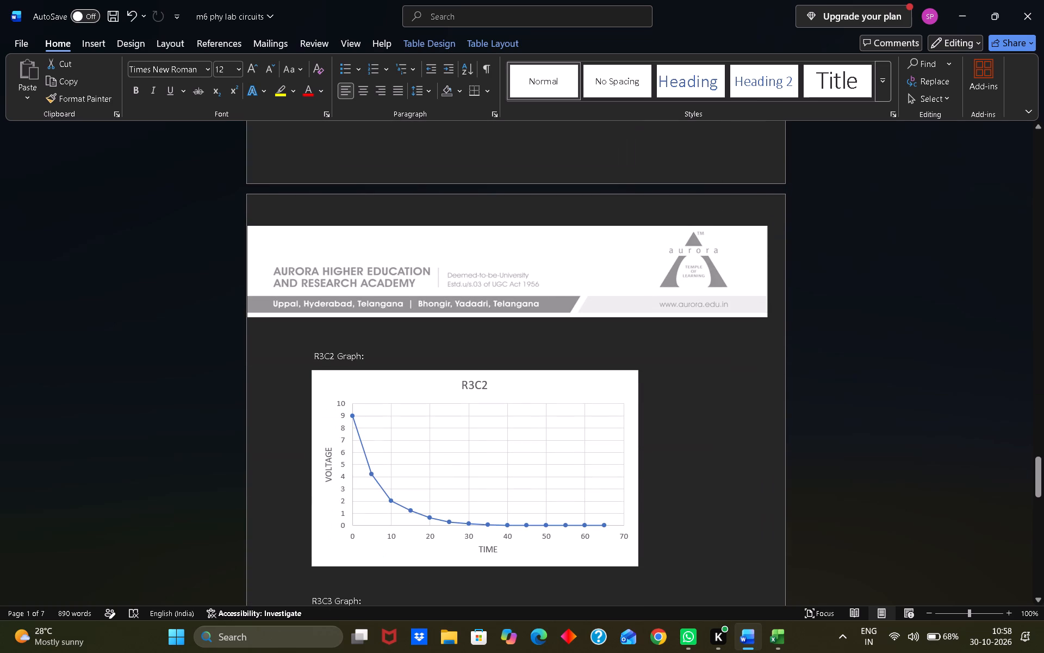
left_click(483, 388)
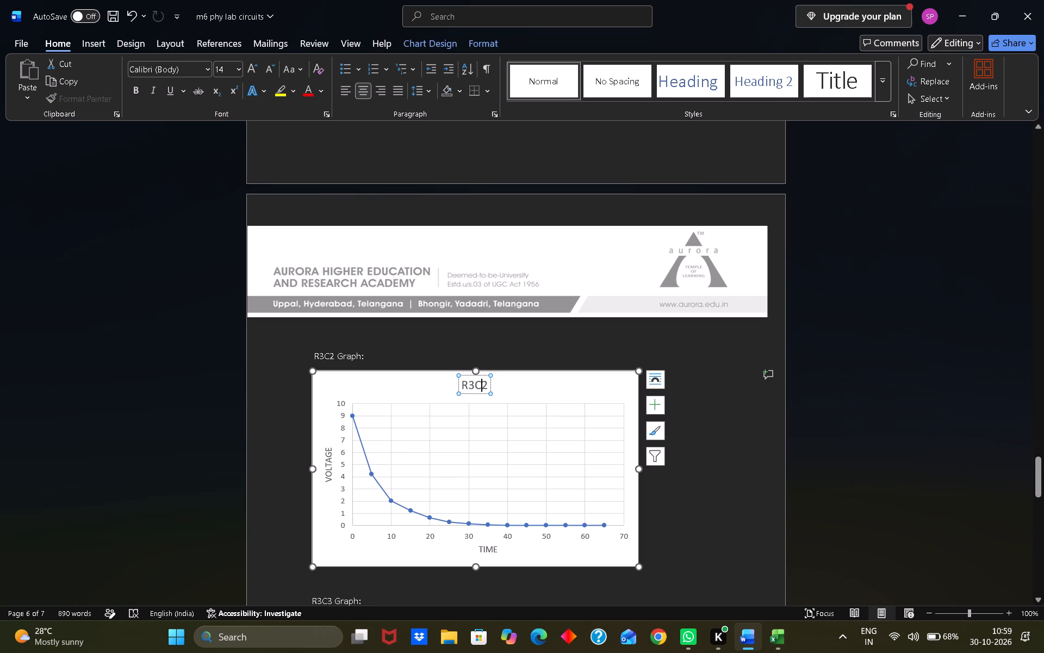
scroll(483, 388, "up", 2)
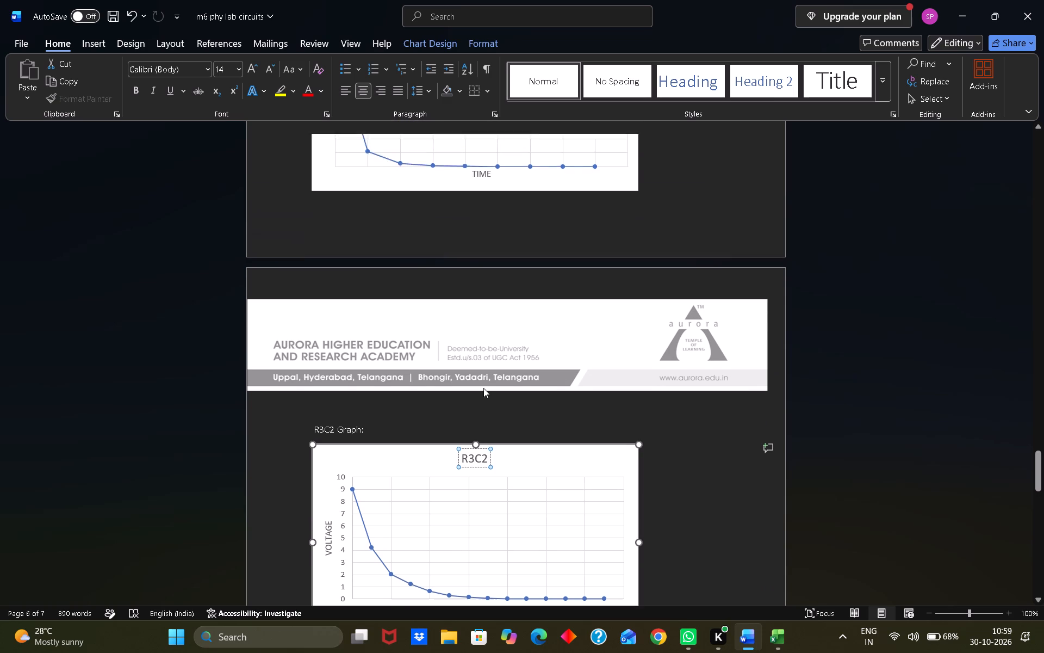
scroll(483, 388, "up", 2)
scroll(483, 388, "down", 4)
scroll(483, 388, "up", 1)
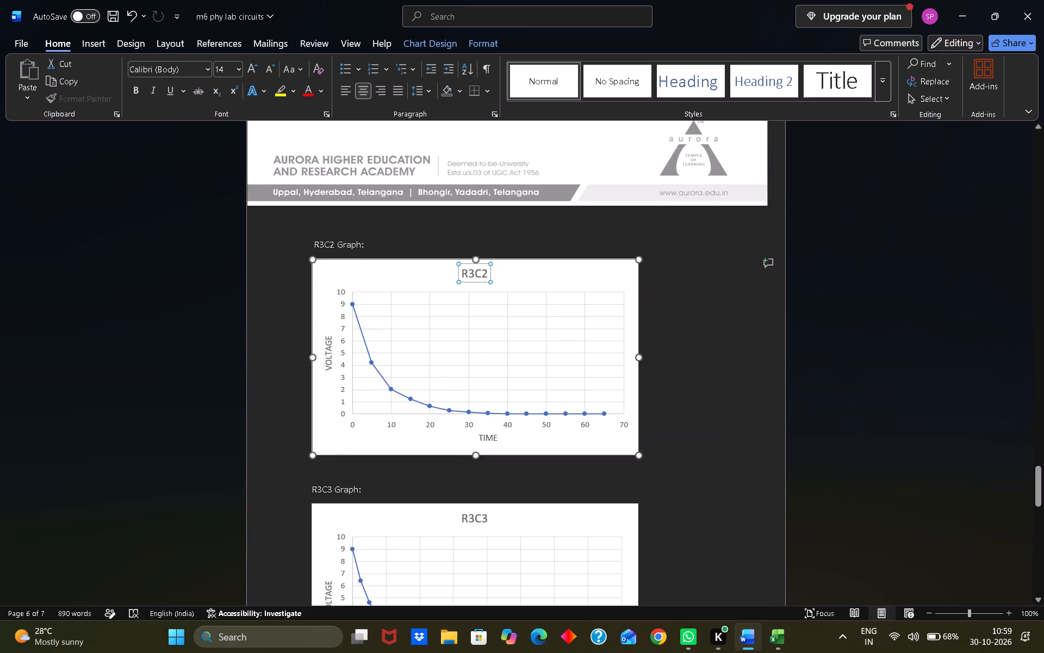
scroll(483, 388, "up", 1)
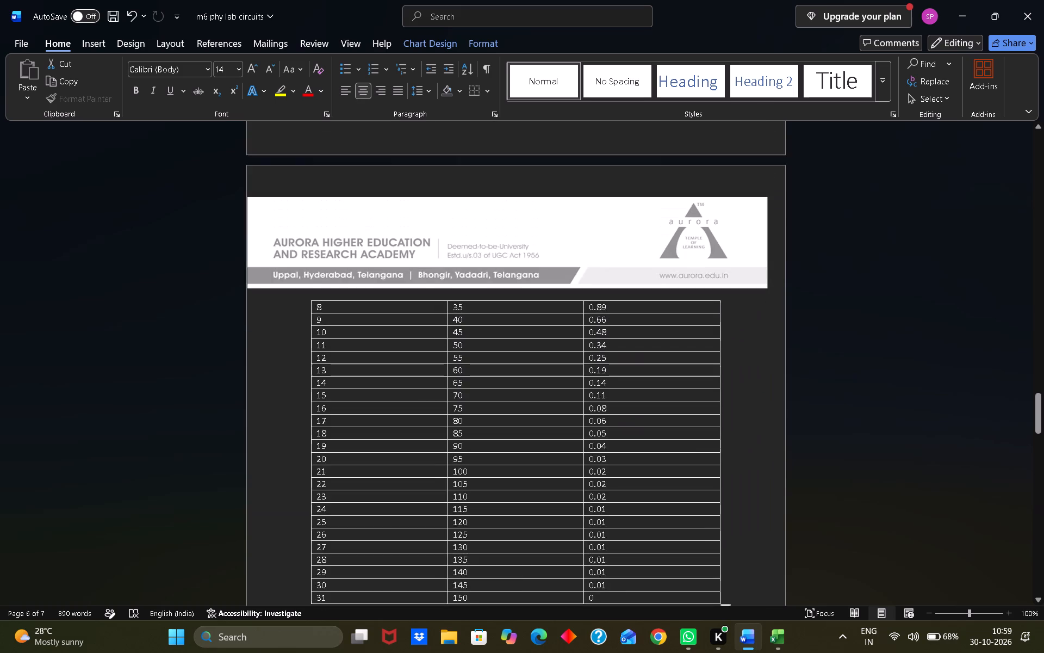
scroll(483, 388, "down", 6)
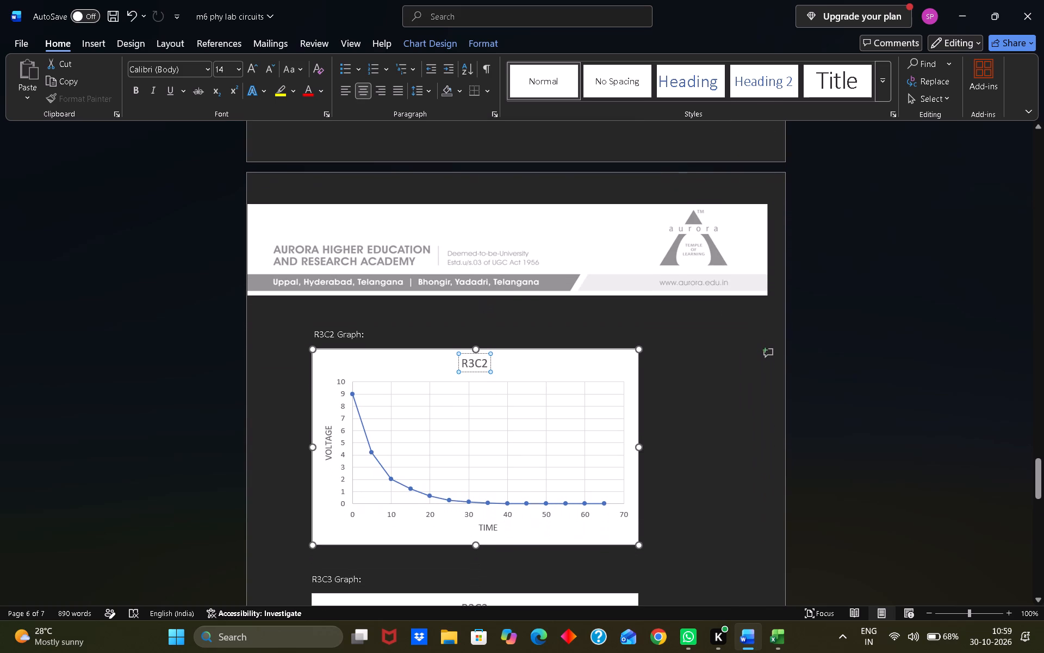
scroll(483, 388, "down", 1)
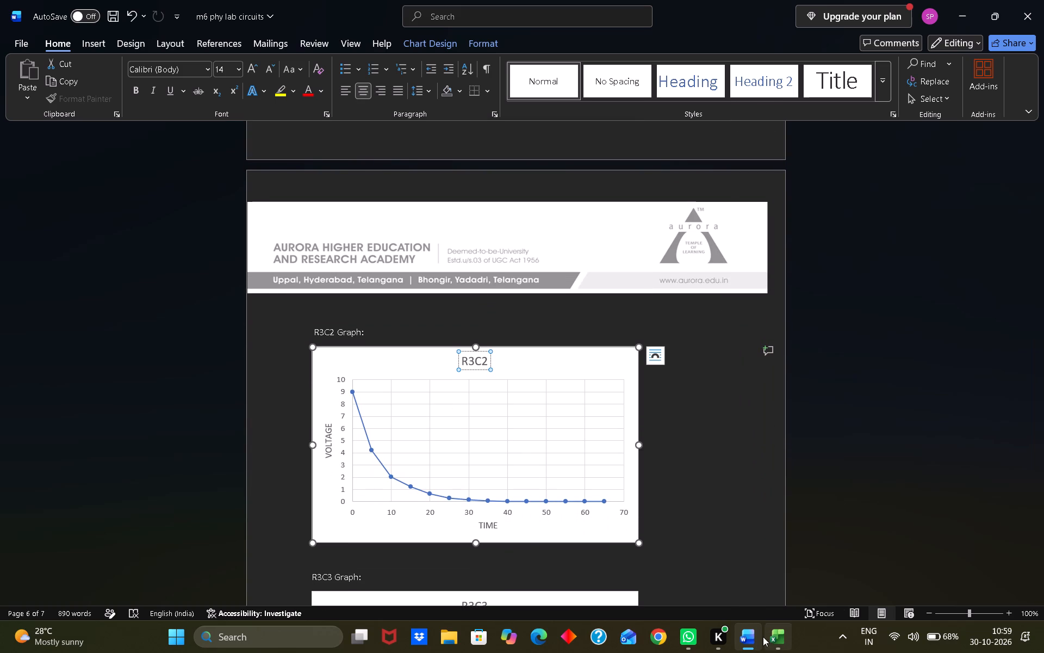
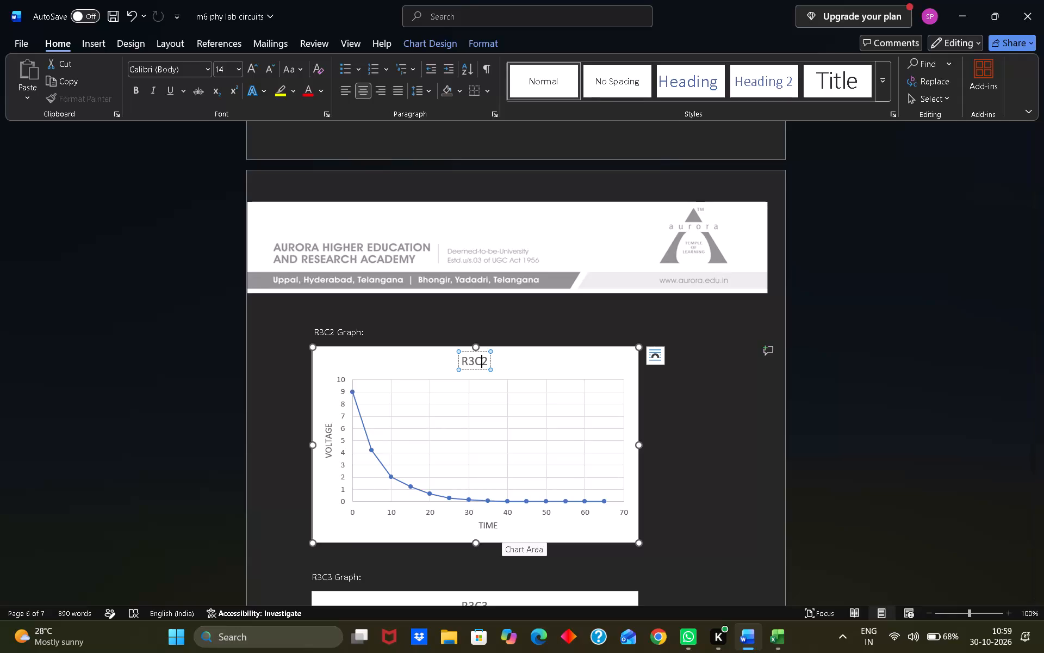
Delete the R3C1 graph's chart title and try to enter a replacement title beginning with R.
scroll(502, 532, "down", 2)
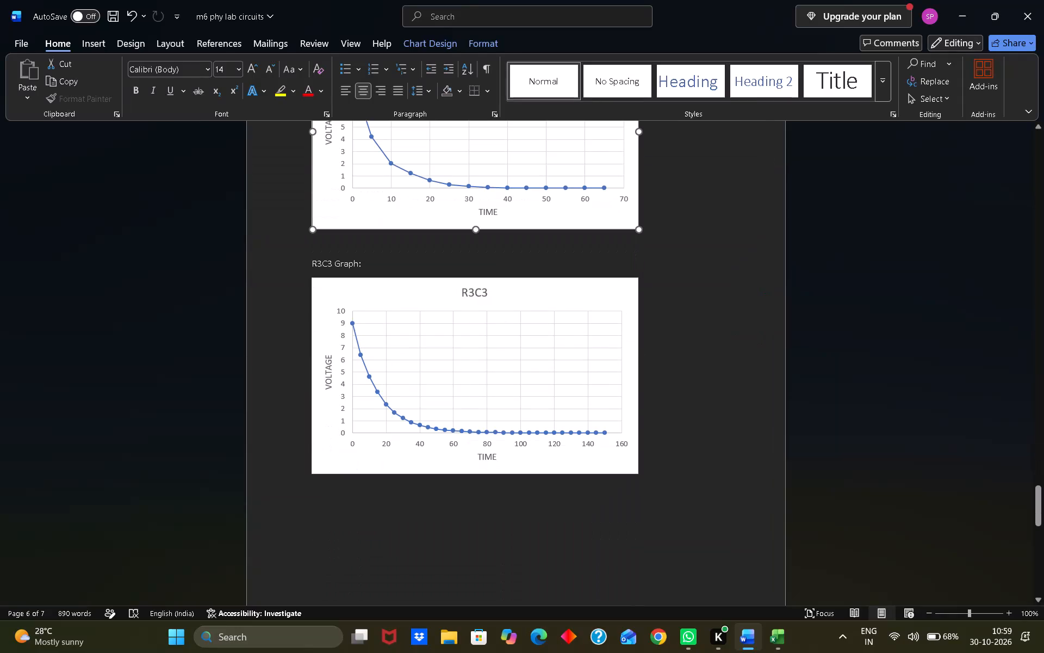
scroll(502, 532, "up", 5)
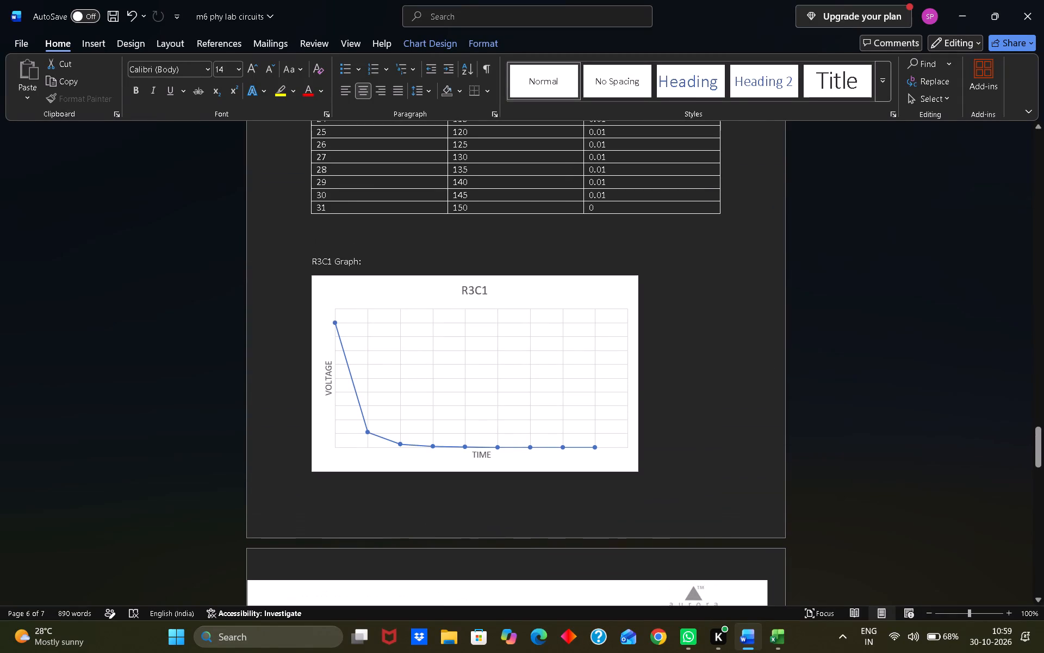
left_click(487, 289)
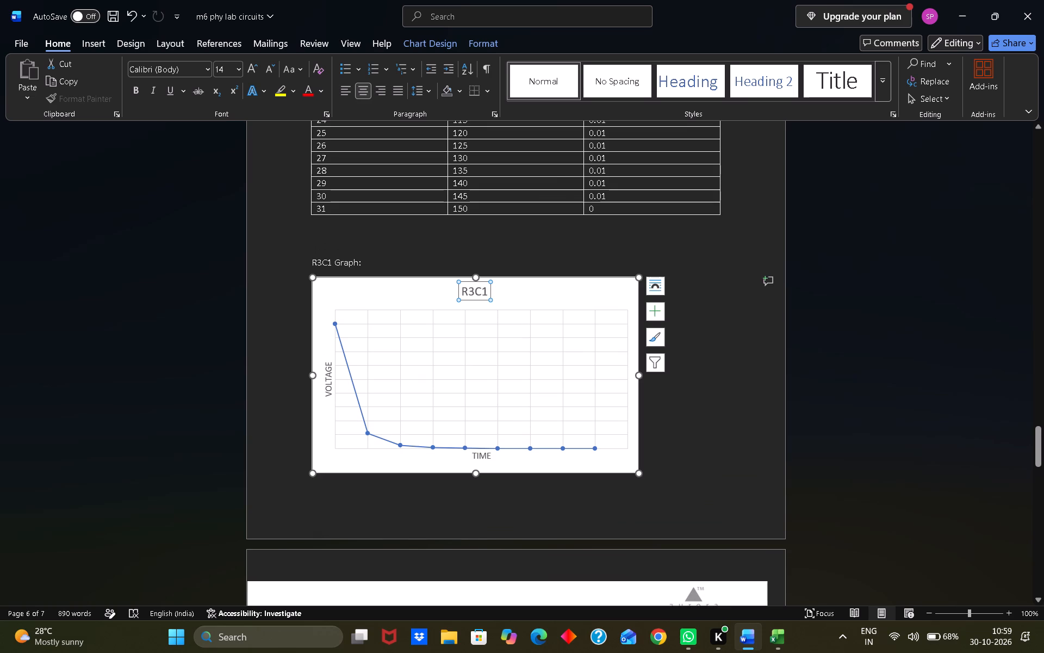
key("BackSpace")
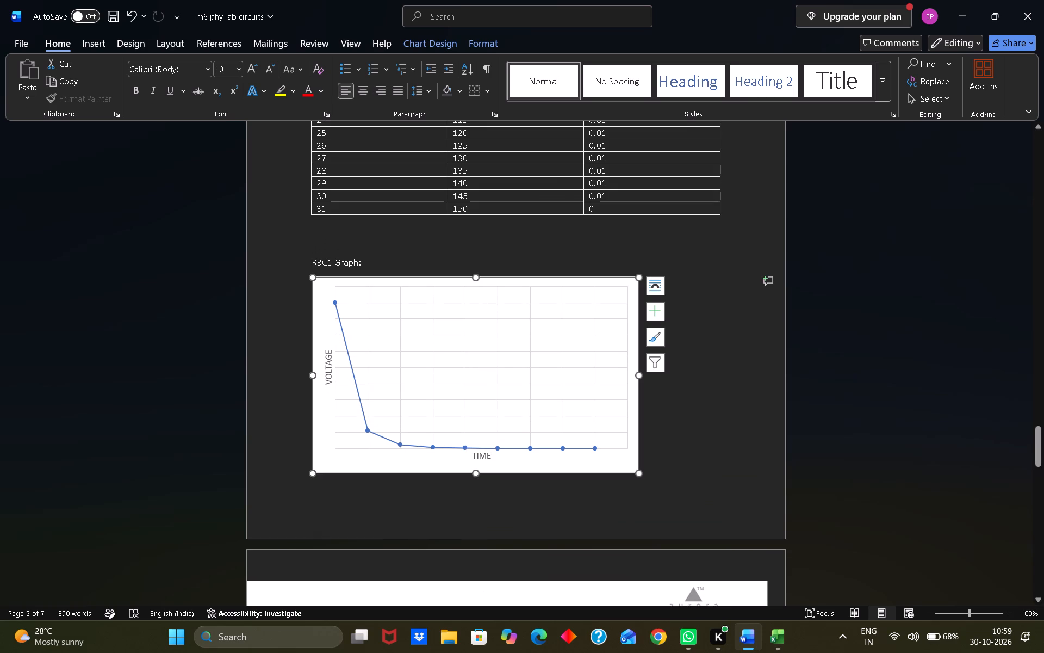
left_click(479, 284)
type("RRR")
Add "R2C1" after the "R3C1 Graph:" caption above the untitled graph.
left_click(369, 267)
key("space")
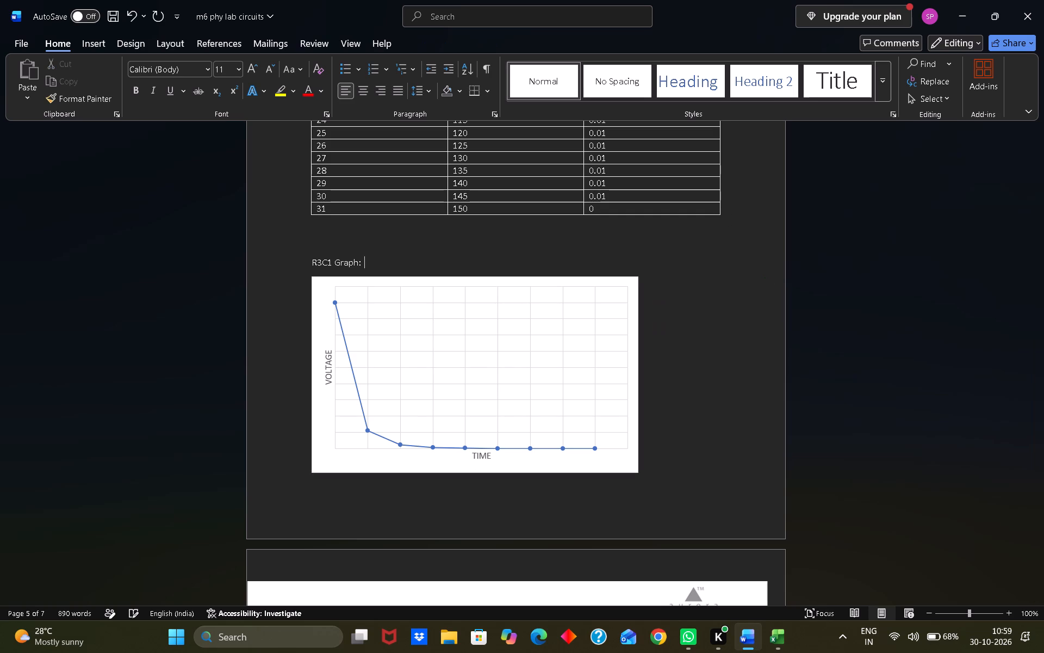
key("shift+r")
key("BackSpace")
key("r")
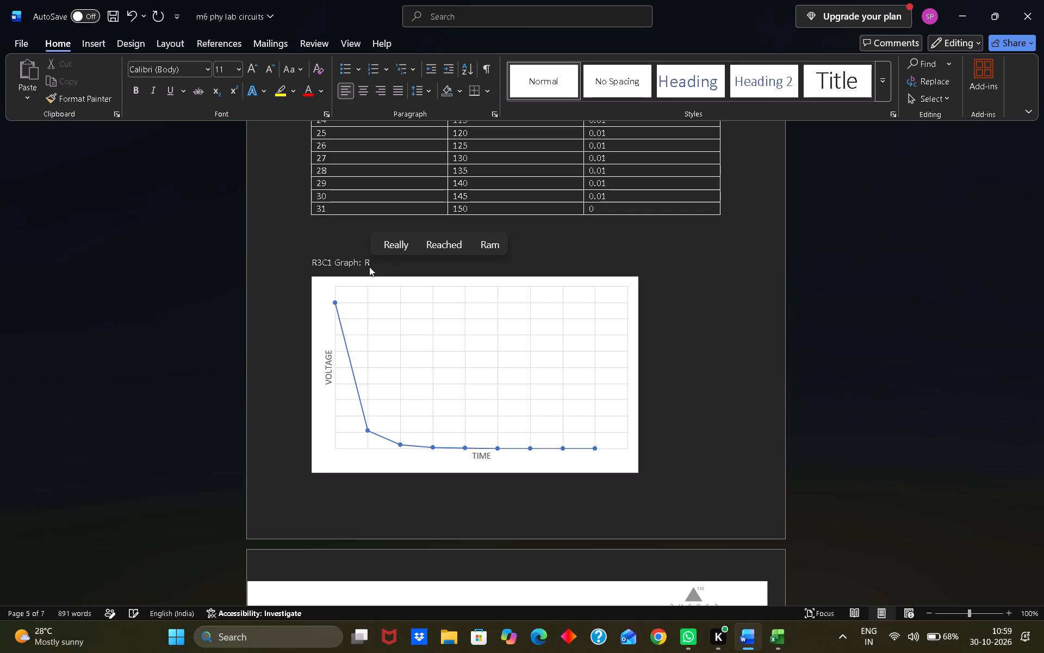
type("2C1")
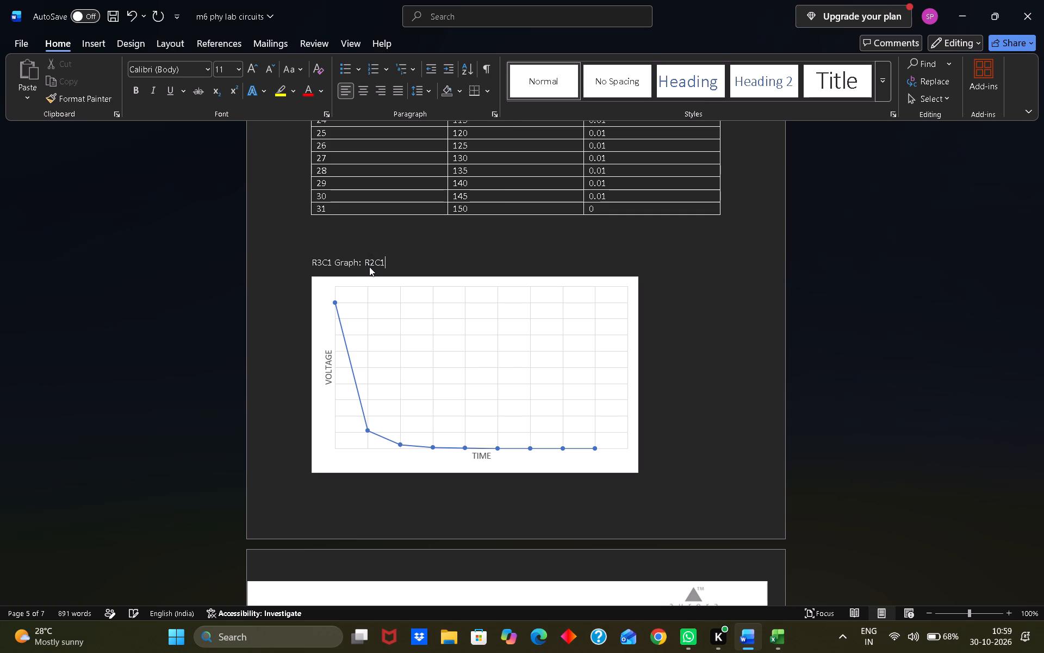
Add "R2C2" after the "R3C2 Graph:" caption on the following page.
scroll(369, 267, "down", 4)
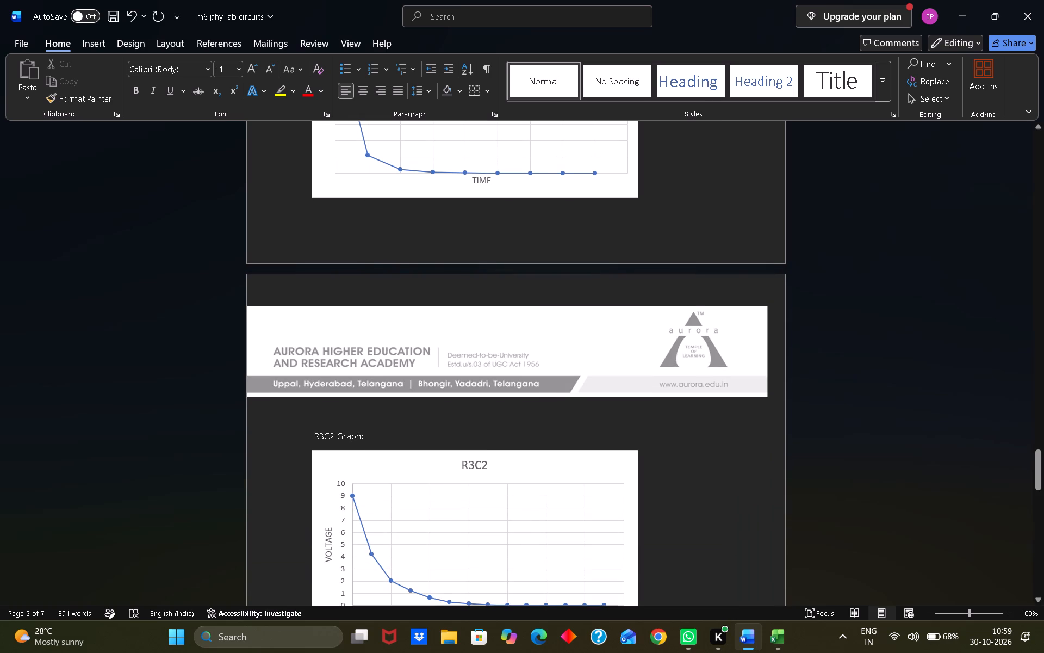
left_click(378, 430)
key("space")
type("R2C2")
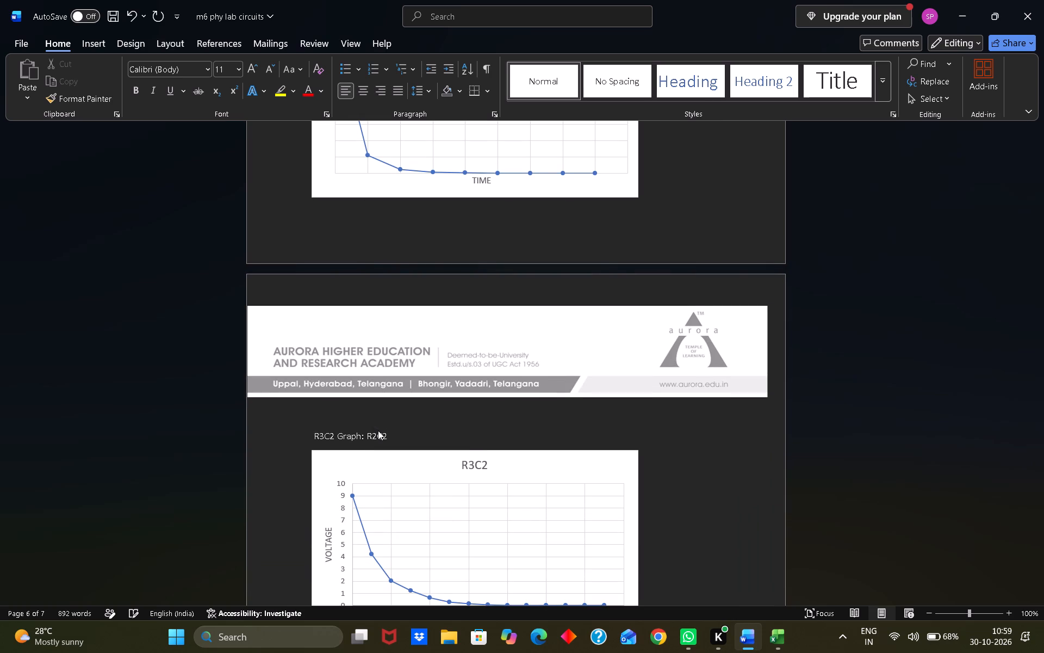
Change the chart title of the graph under the "R3C2 Graph: R2C2" caption to "R2C2".
scroll(424, 339, "down", 1)
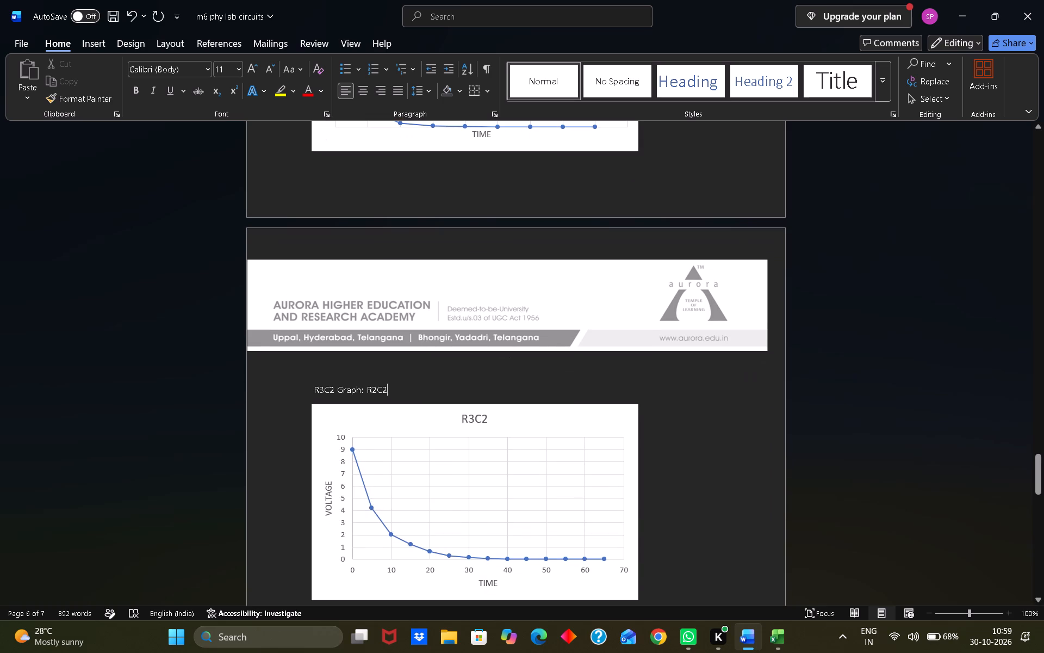
left_click(471, 416)
left_click(474, 418)
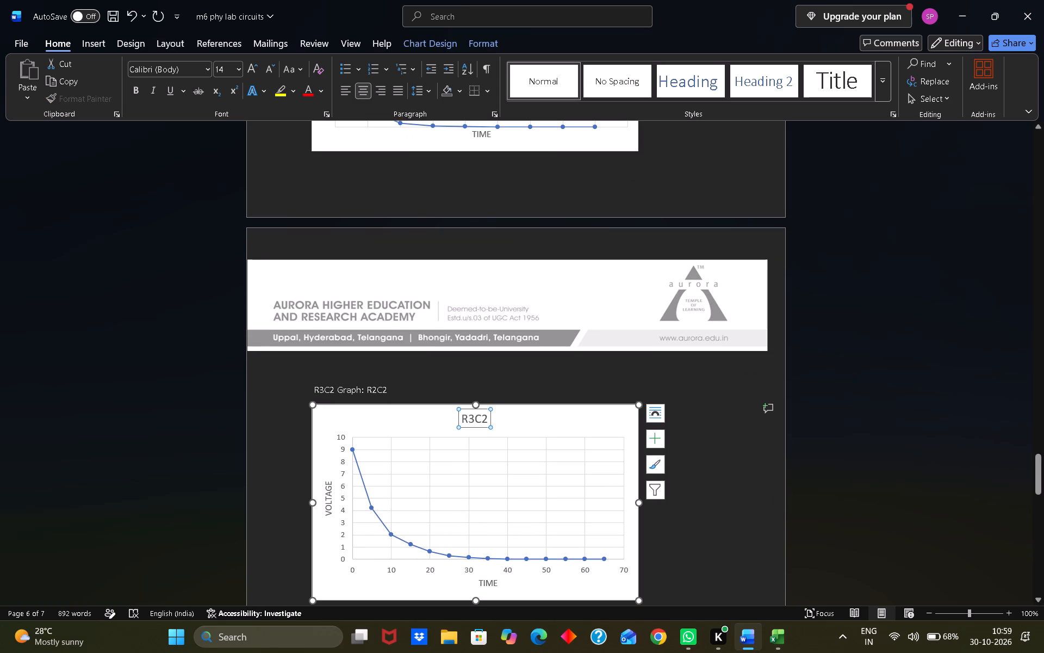
left_click(487, 418)
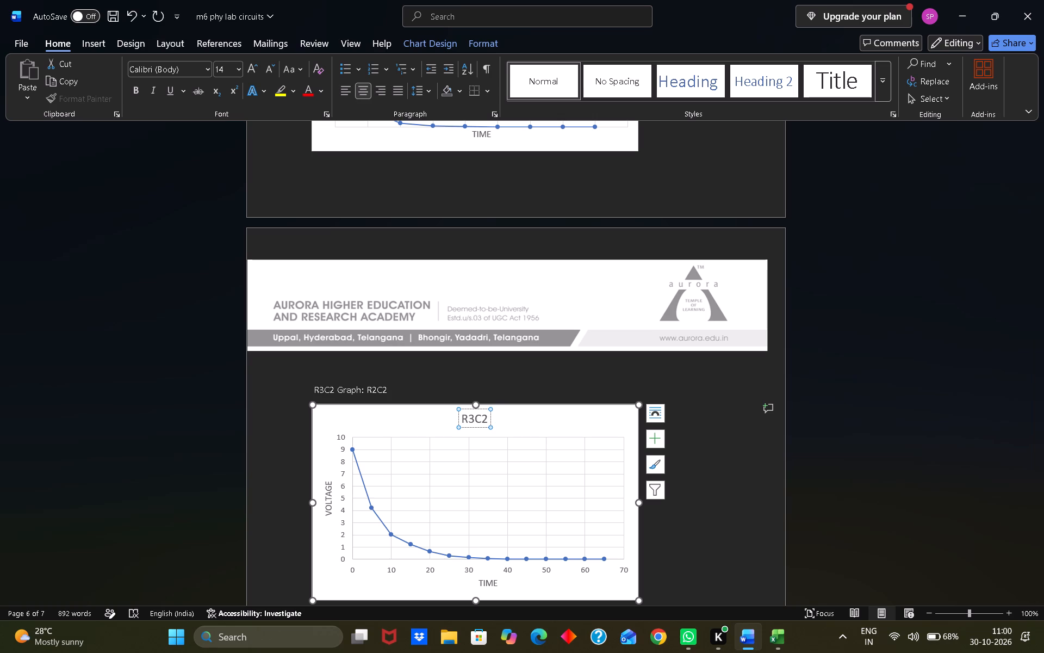
key("BackSpace")
key("BackSpace")
key("BackSpace")
type("2C2")
Change the chart title of the graph under the "R3C3 Graph:" caption to "R2C3".
scroll(487, 418, "down", 3)
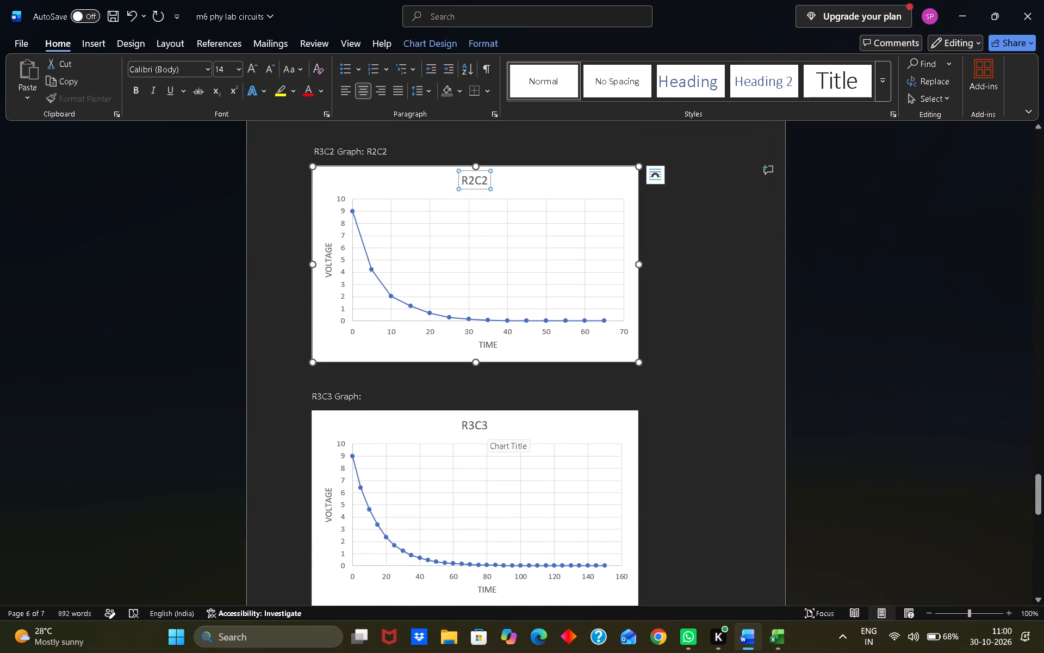
left_click(487, 429)
left_click(481, 428)
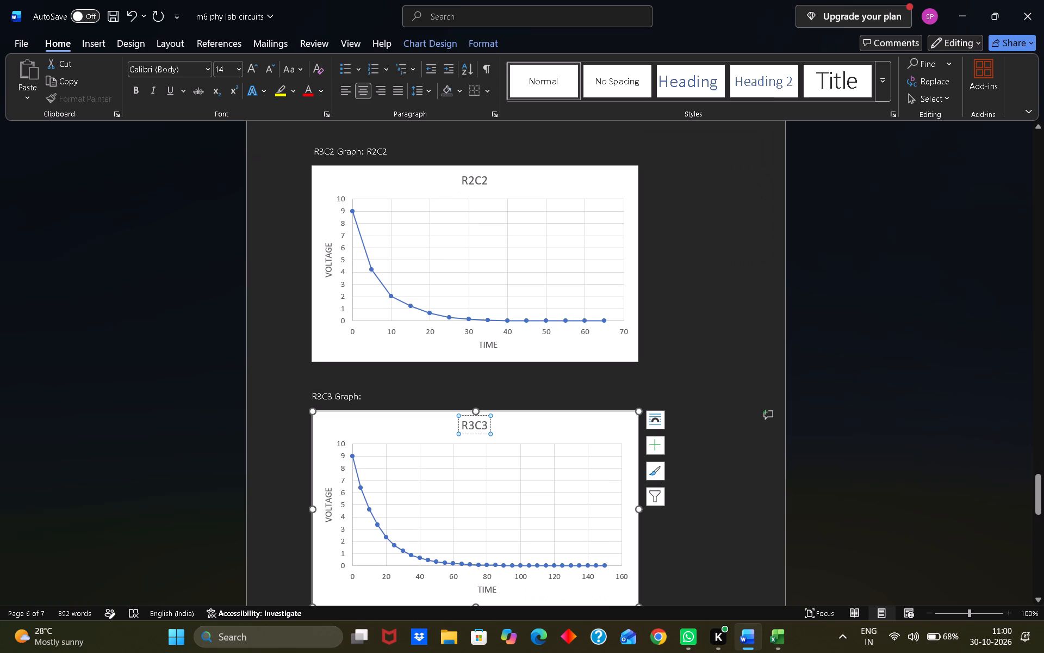
key("Right")
key("BackSpace")
key("BackSpace")
key("BackSpace")
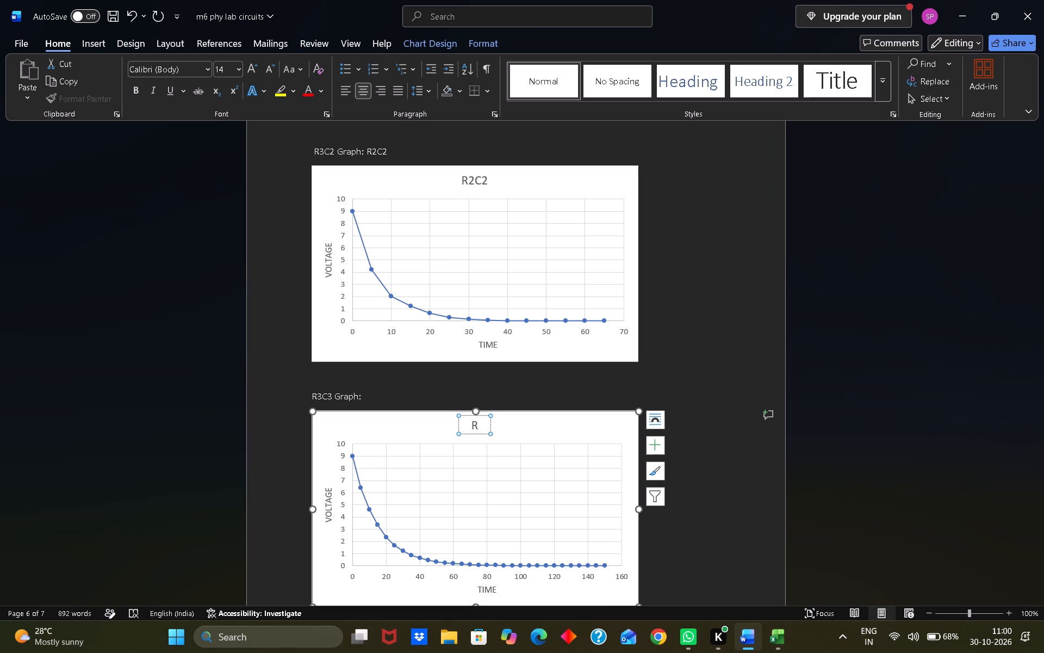
type("2C3")
Move the plot area of the untitled R2C1 graph up against the chart's top-left corner.
scroll(722, 265, "up", 3)
scroll(659, 421, "up", 1)
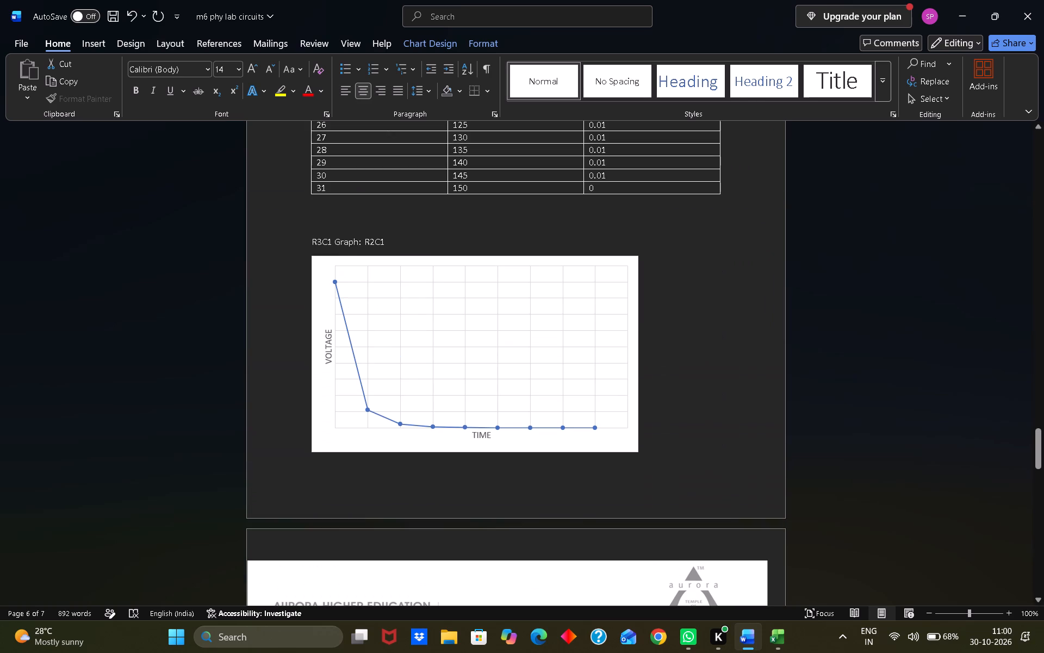
left_click(556, 255)
left_click_drag(520, 273, 477, 262)
left_click(477, 262)
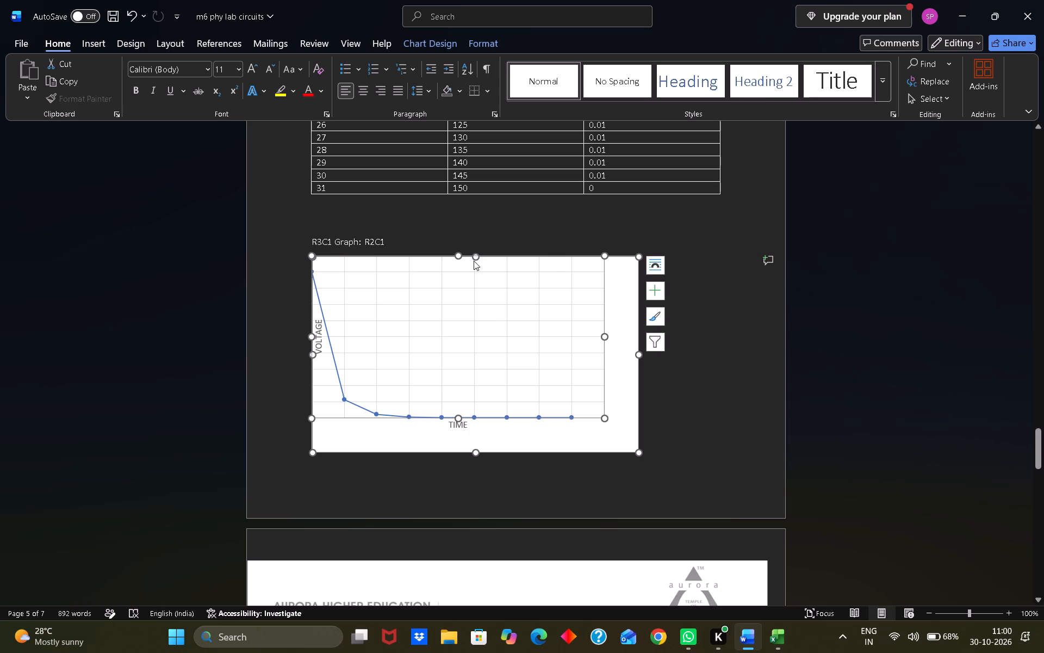
left_click_drag(500, 288, 535, 321)
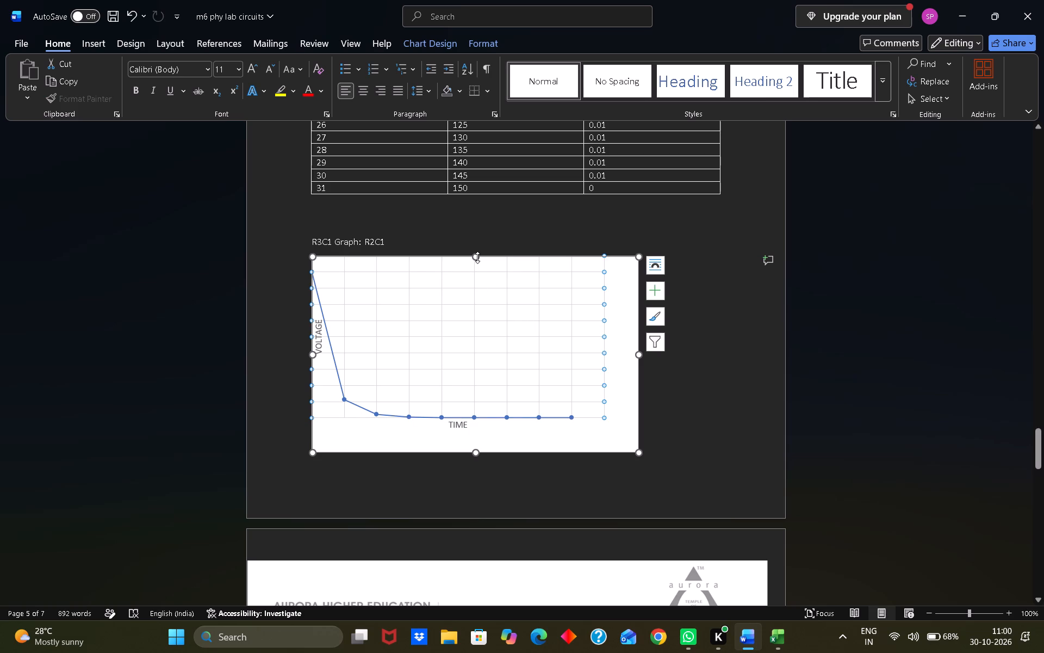
Stretch the untitled R2C1 graph slightly taller from its upper edge.
left_click_drag(477, 257, 478, 256)
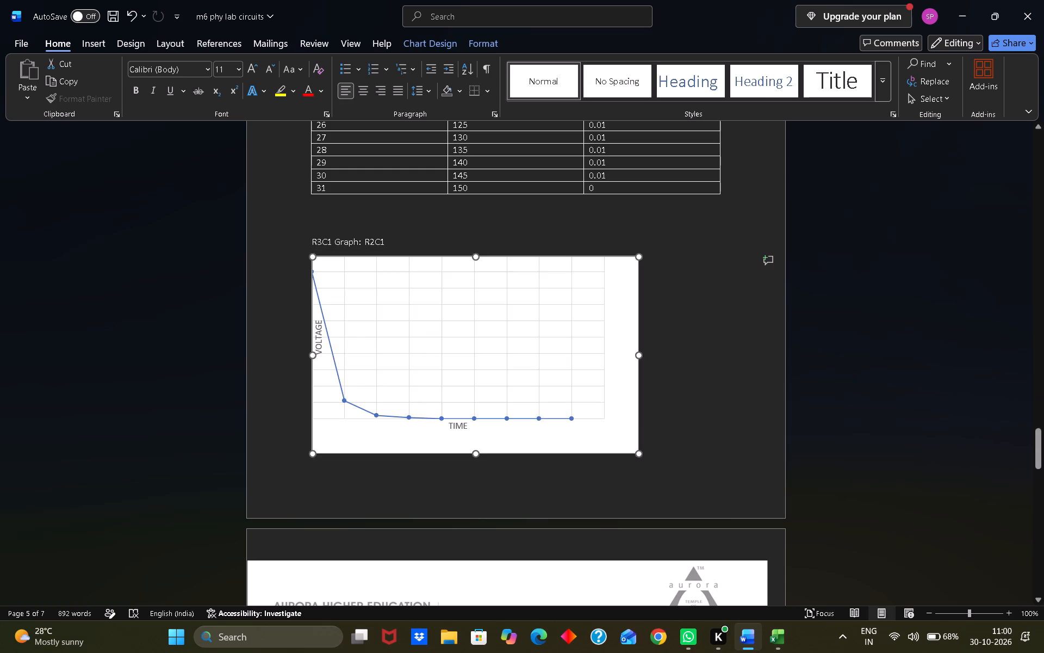
left_click_drag(478, 256, 479, 248)
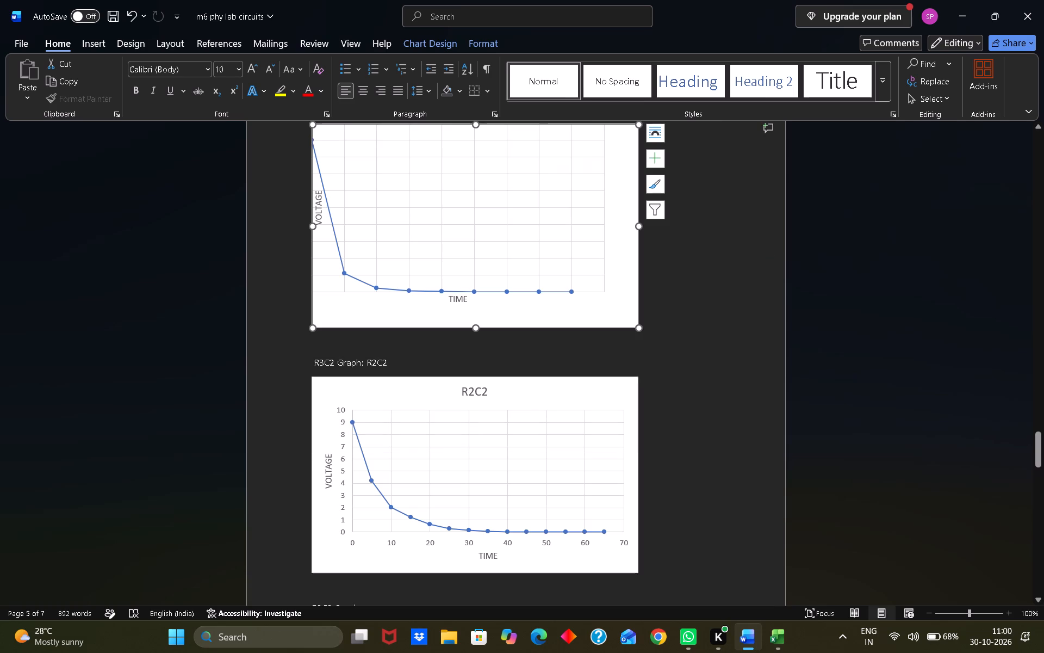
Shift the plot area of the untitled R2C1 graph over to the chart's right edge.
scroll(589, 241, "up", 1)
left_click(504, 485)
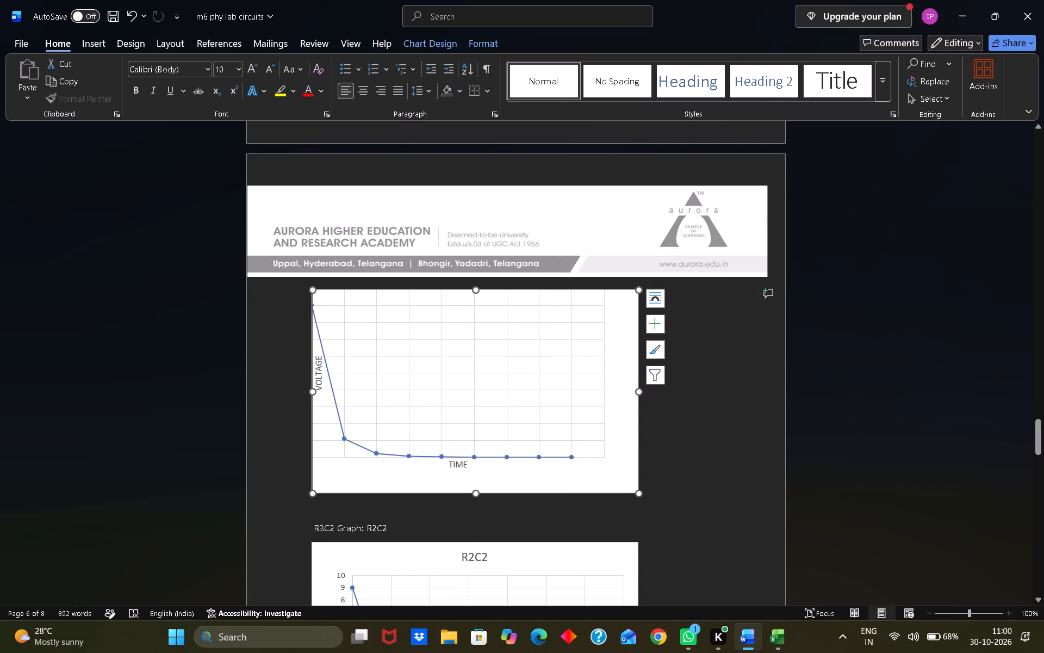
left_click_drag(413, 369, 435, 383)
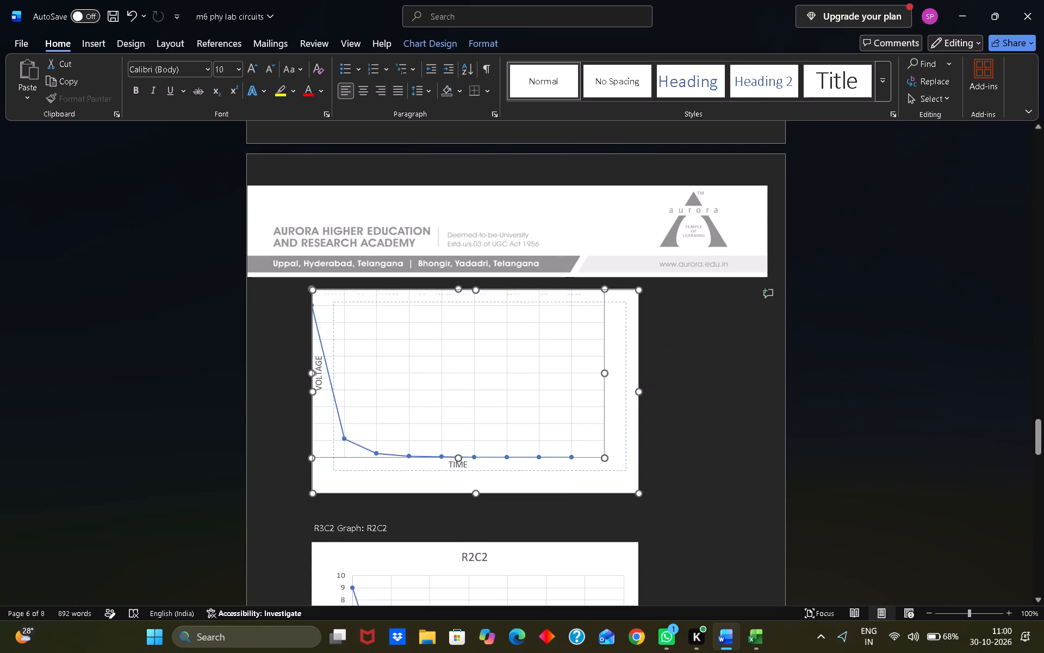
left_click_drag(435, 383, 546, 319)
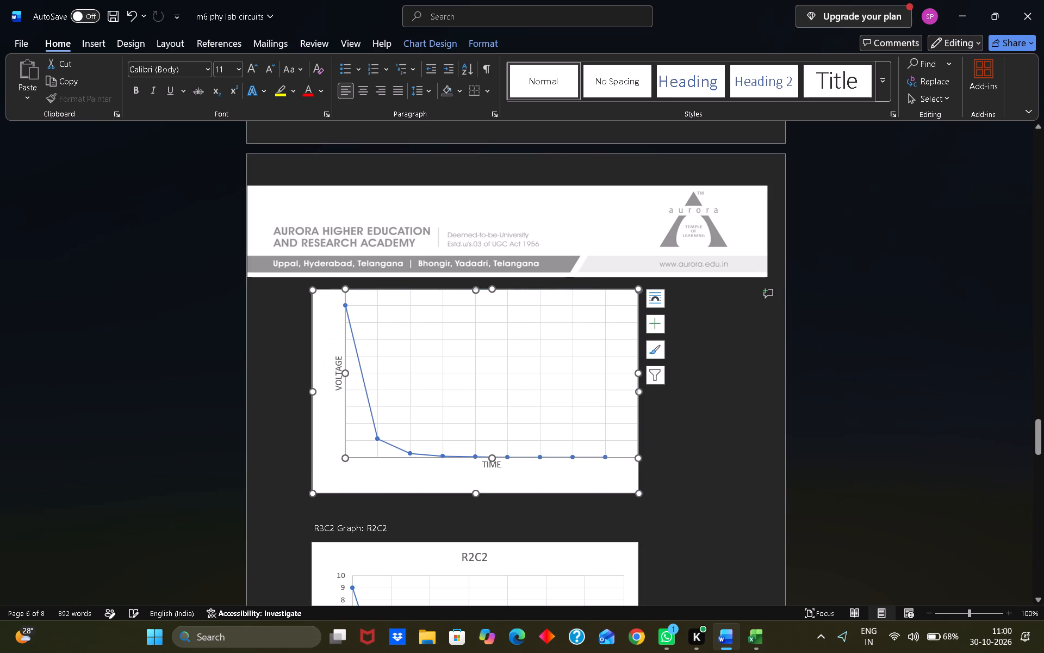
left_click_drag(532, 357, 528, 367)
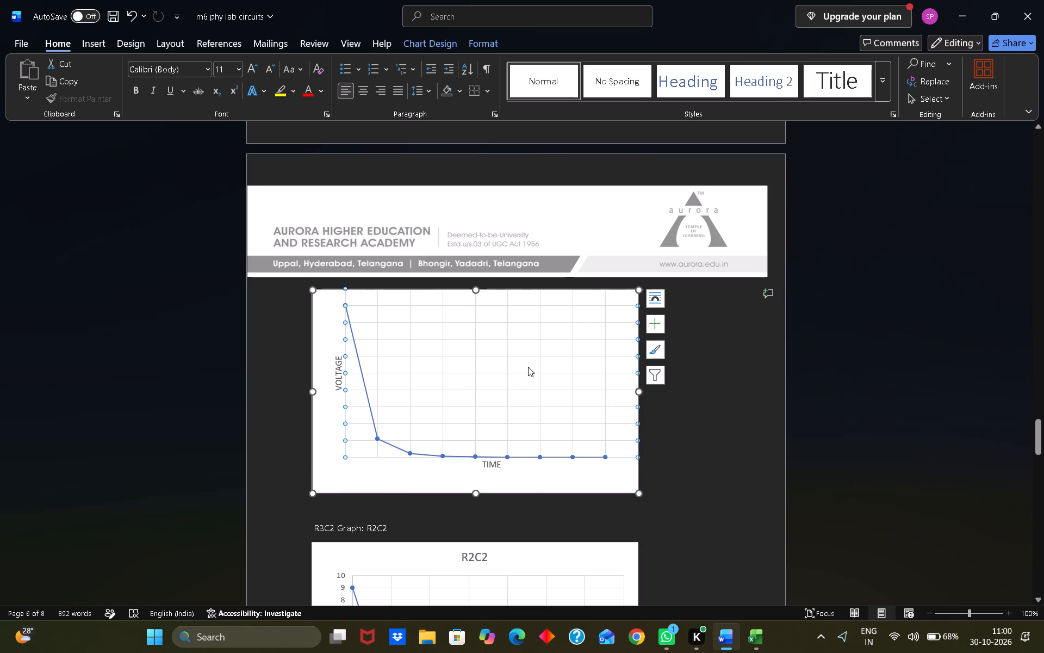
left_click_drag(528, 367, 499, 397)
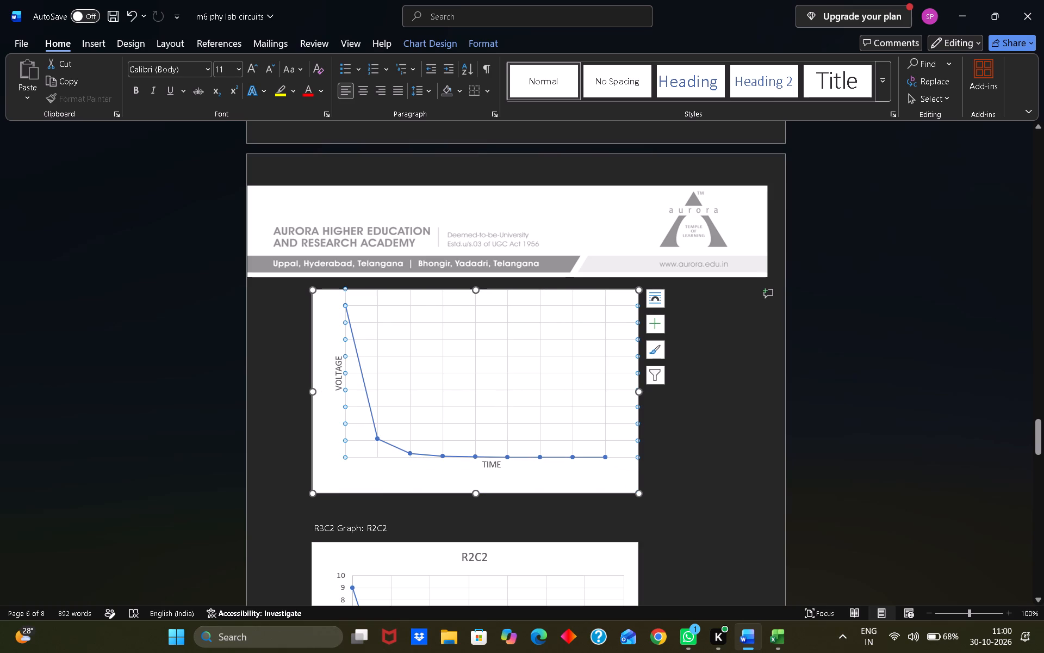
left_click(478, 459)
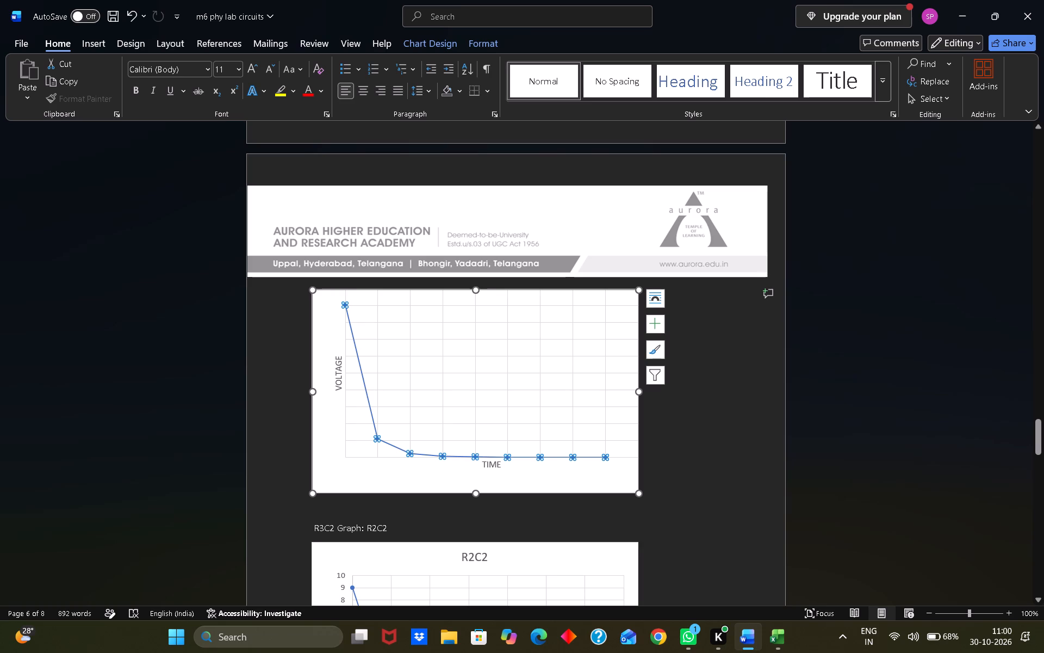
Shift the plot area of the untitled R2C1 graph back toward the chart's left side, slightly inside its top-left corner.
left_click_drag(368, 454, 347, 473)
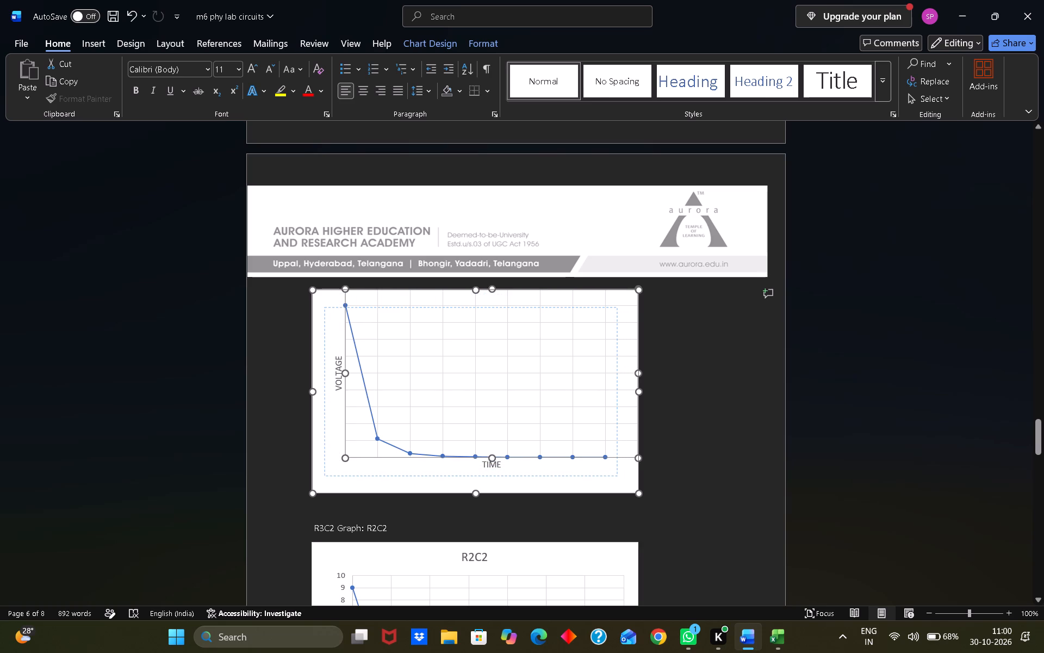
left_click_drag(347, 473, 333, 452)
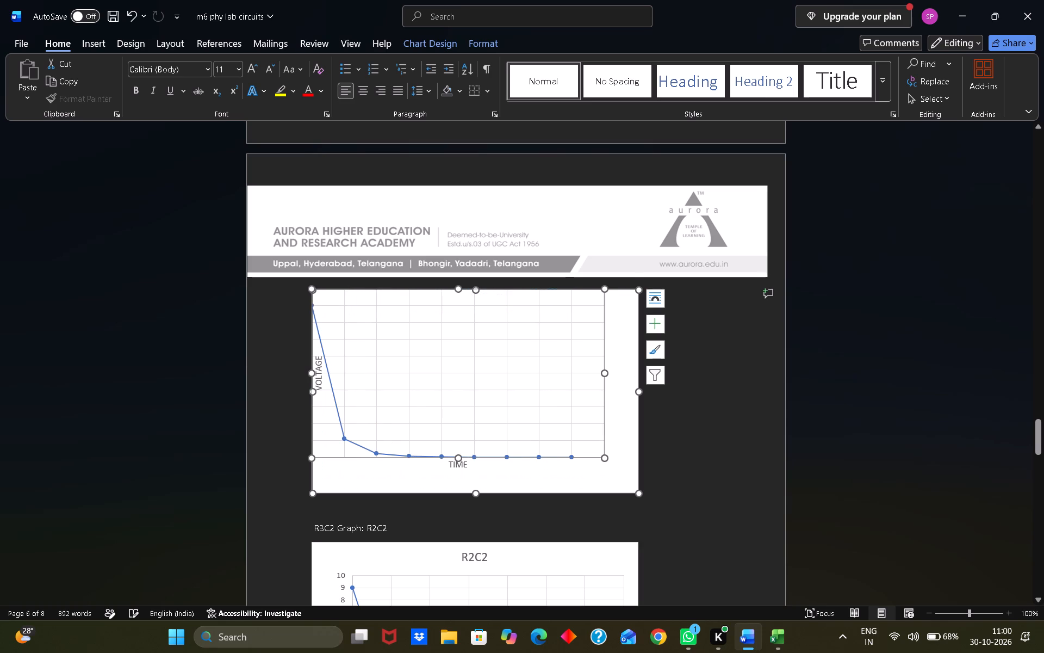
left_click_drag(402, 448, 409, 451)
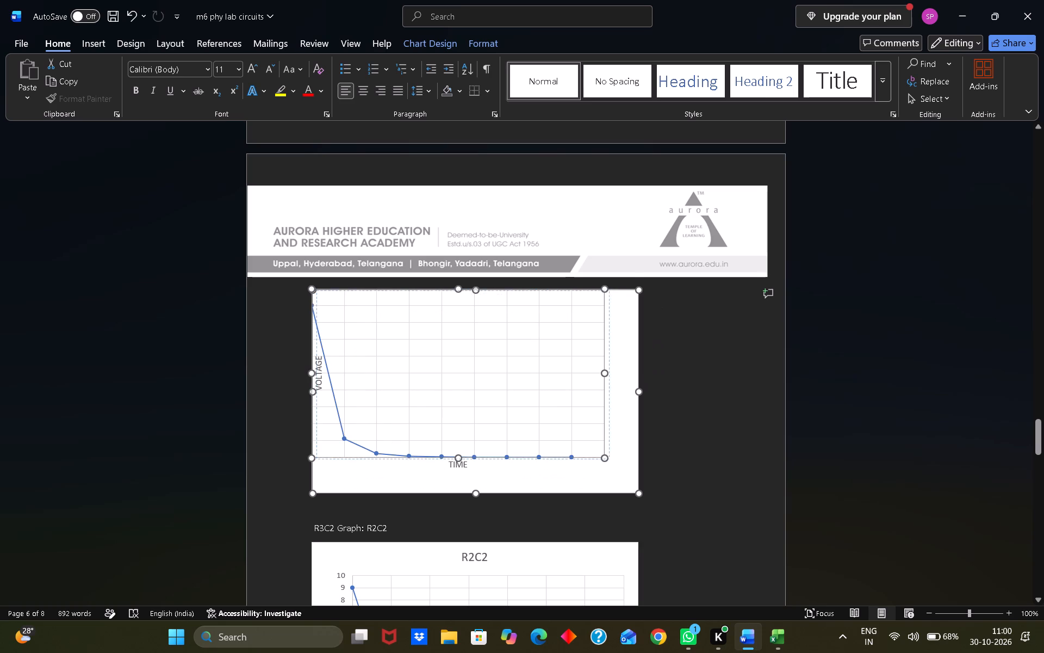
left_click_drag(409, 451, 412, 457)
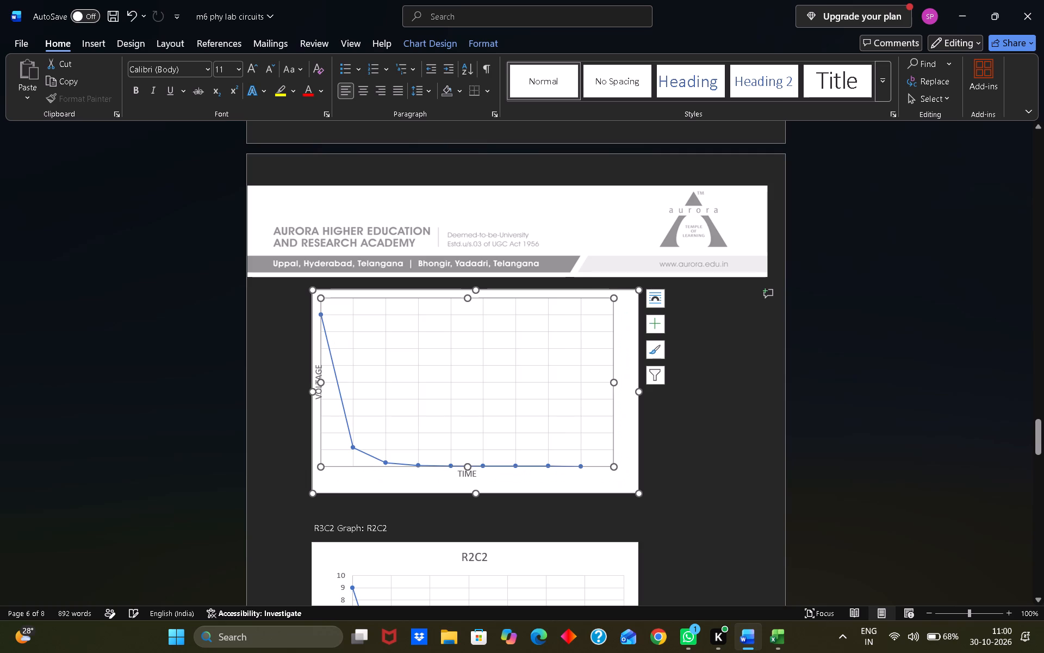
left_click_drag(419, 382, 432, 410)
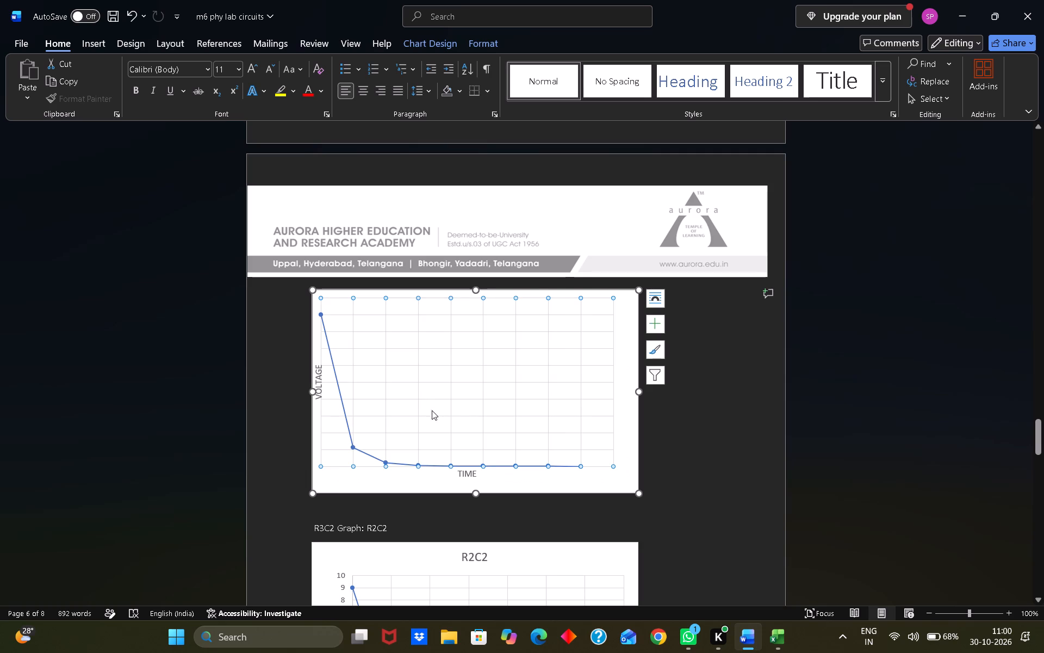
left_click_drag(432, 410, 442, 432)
Look over the data table before the untitled R2C1 graph and the R2C2 and R2C3 graphs that follow it.
scroll(548, 324, "up", 2)
scroll(548, 324, "down", 1)
scroll(548, 324, "up", 1)
scroll(548, 324, "down", 1)
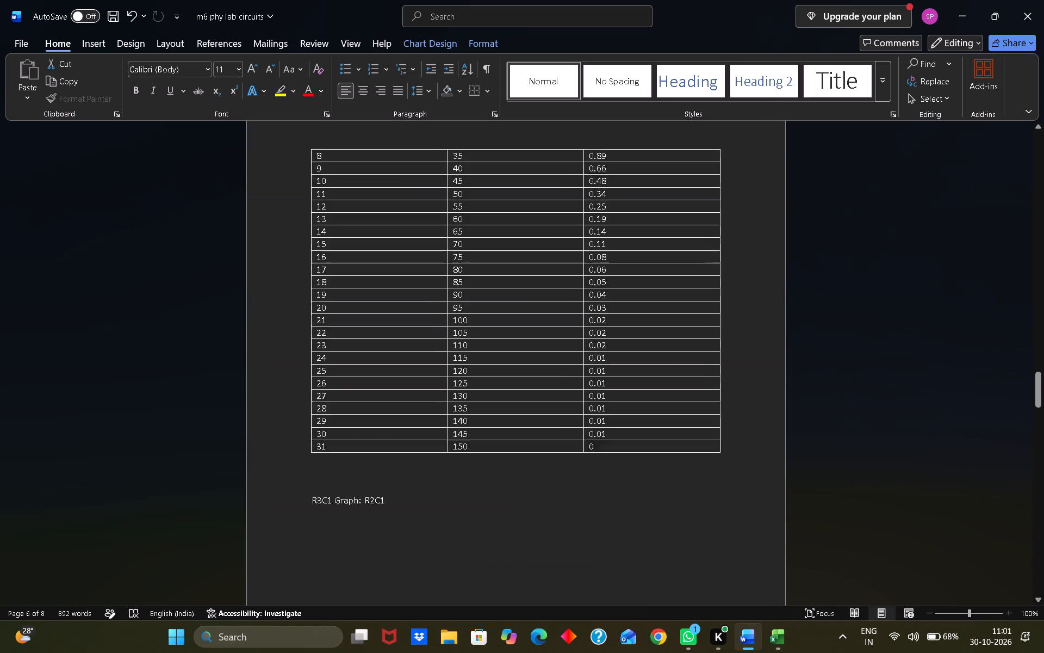
scroll(548, 324, "down", 1)
scroll(400, 389, "up", 1)
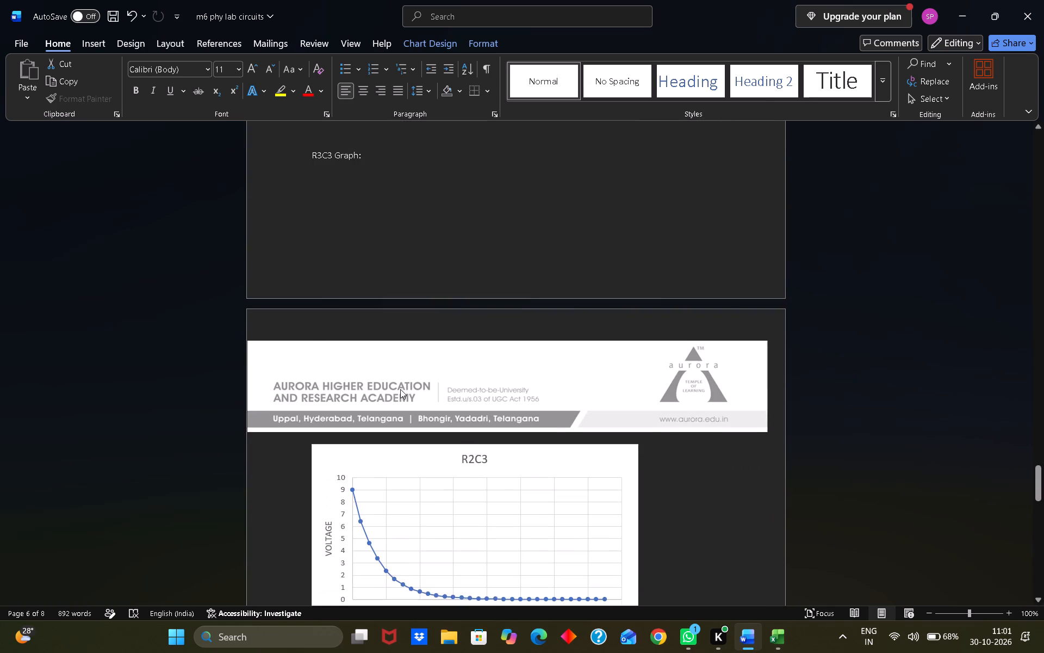
scroll(400, 389, "up", 3)
scroll(400, 389, "down", 1)
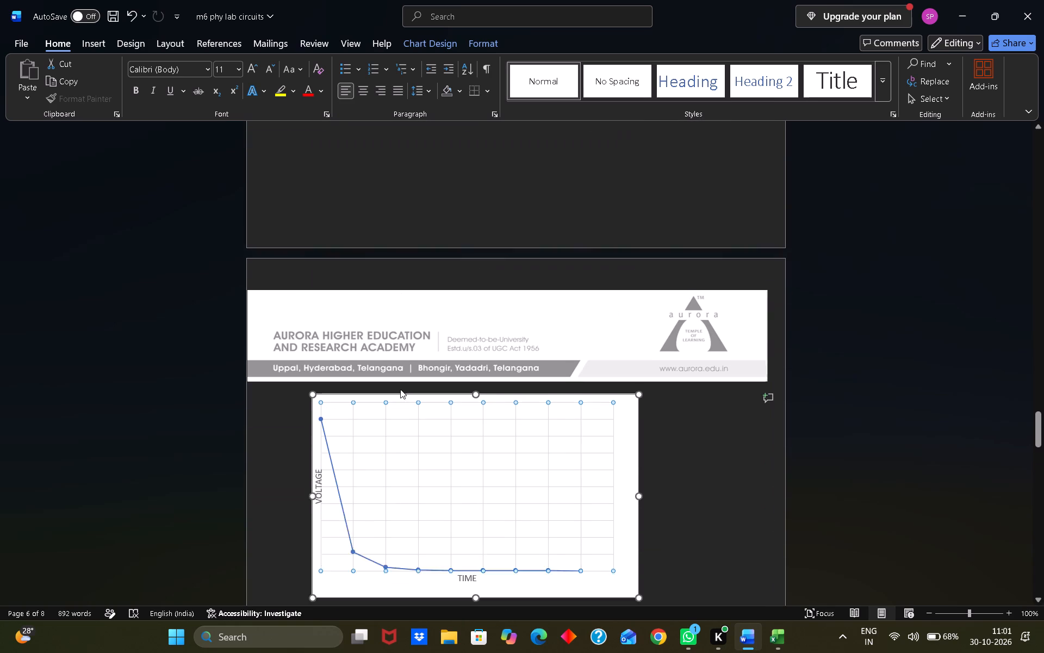
Delete the untitled graph under the "R3C1 Graph: R2C1" caption.
scroll(400, 389, "down", 1)
left_click(297, 403)
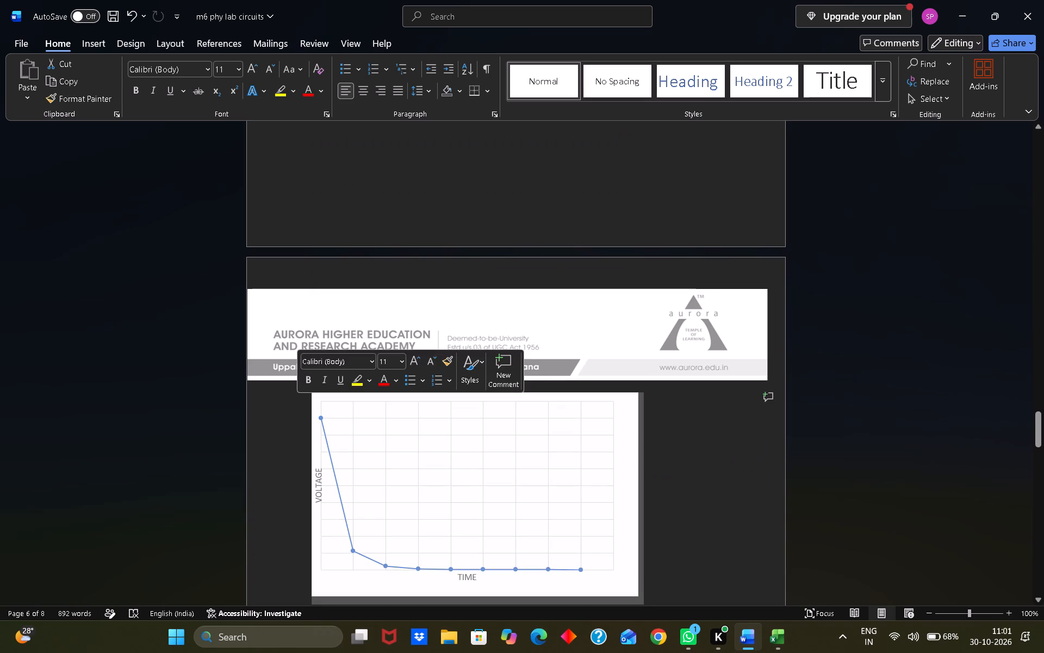
left_click(303, 400)
key("BackSpace")
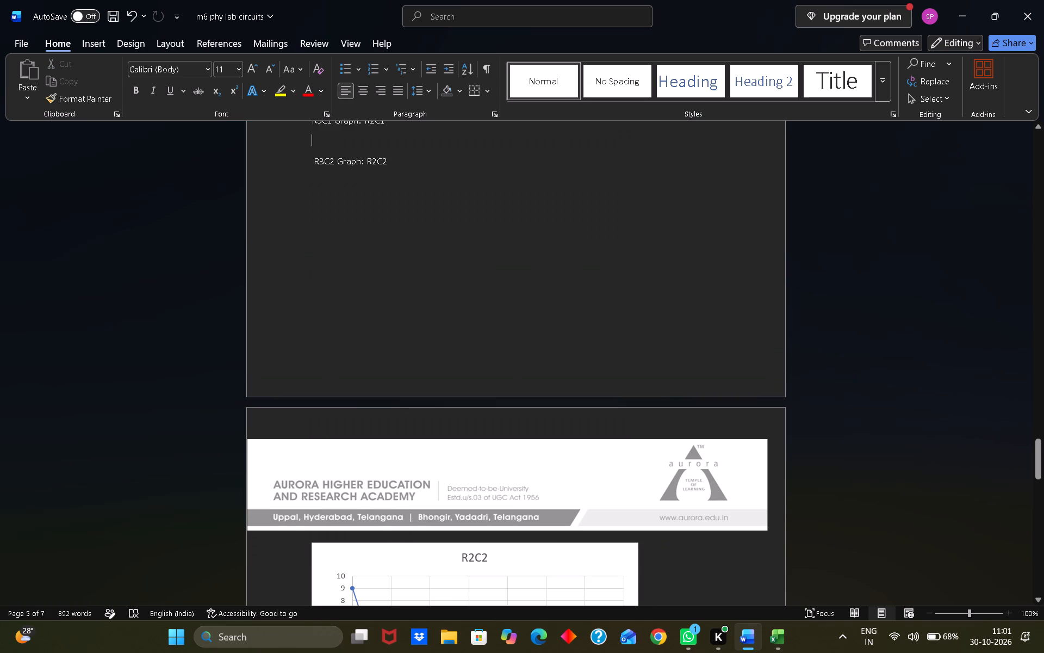
Check the remaining pages through the RESULT section and close the lab report document.
scroll(337, 282, "down", 7)
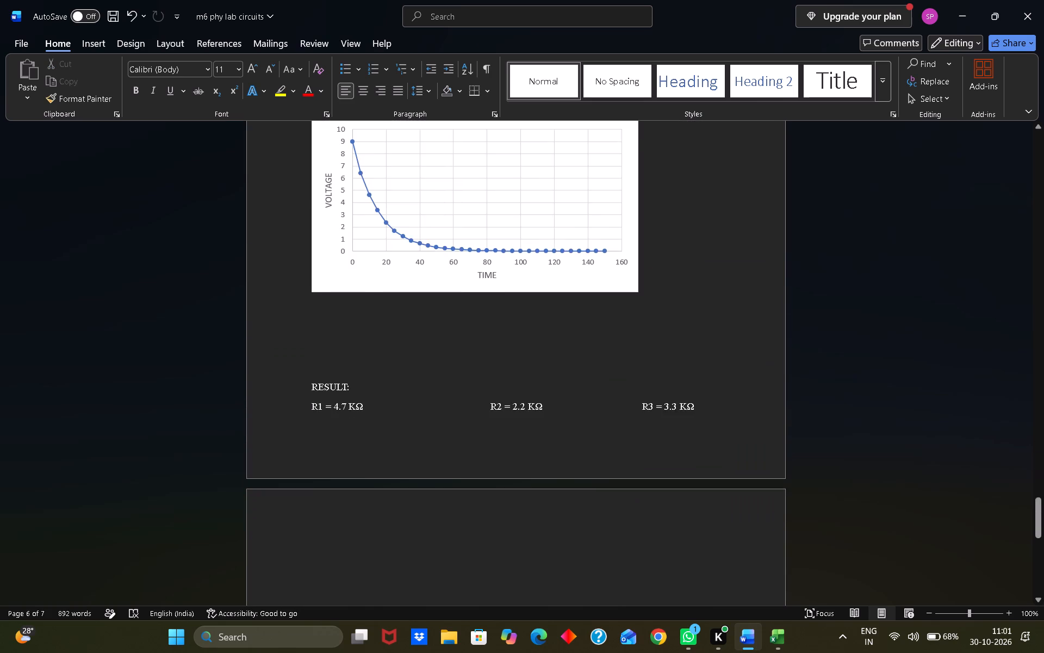
scroll(337, 282, "down", 3)
scroll(337, 282, "up", 9)
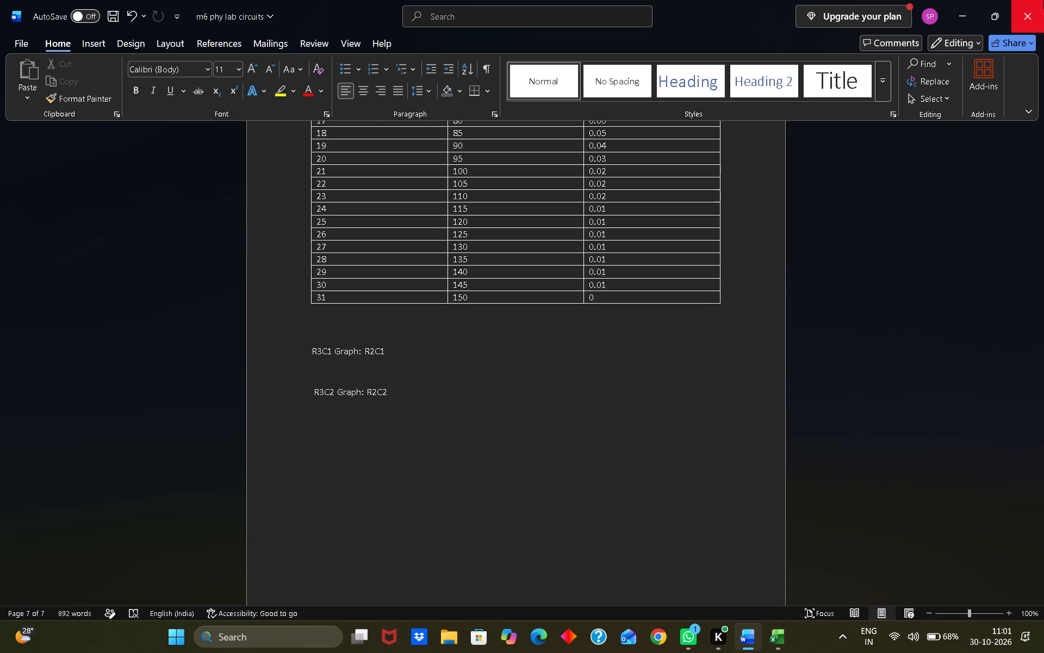
left_click(1043, 0)
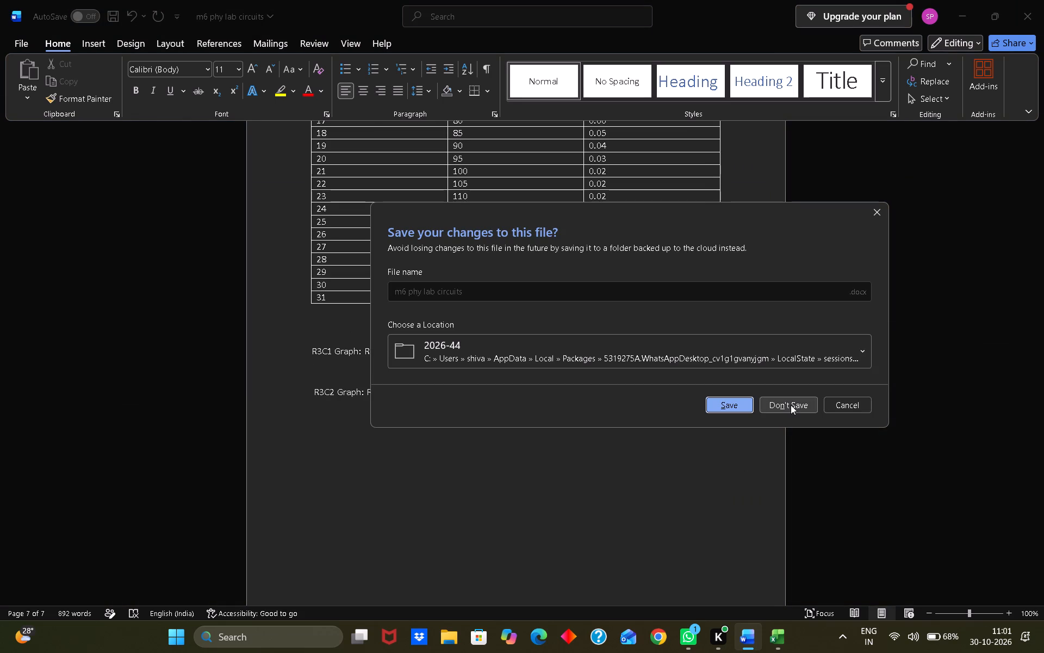
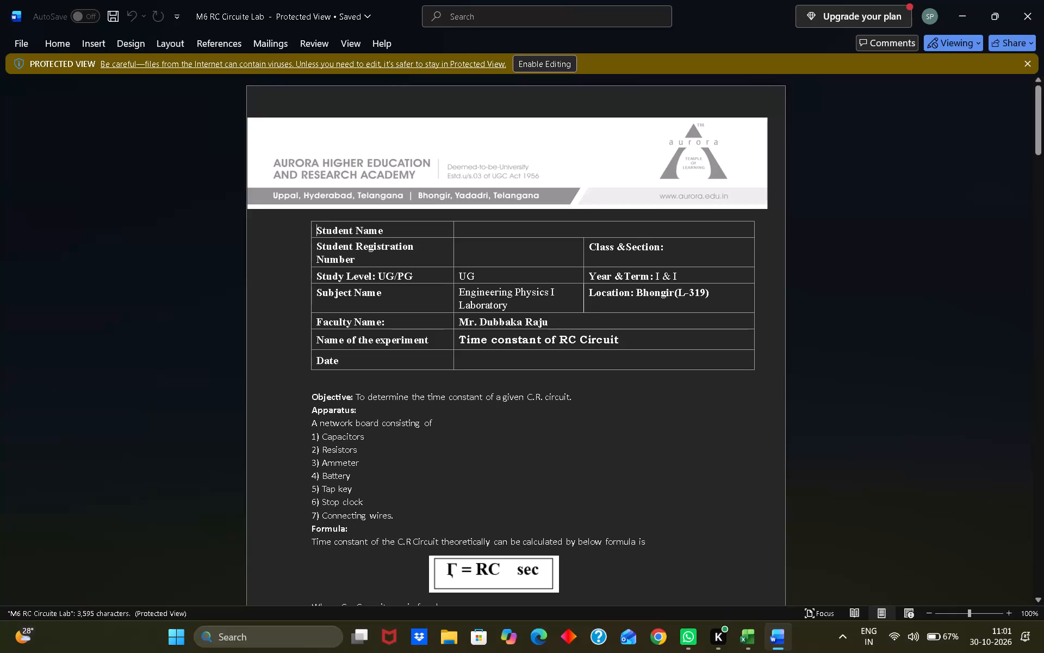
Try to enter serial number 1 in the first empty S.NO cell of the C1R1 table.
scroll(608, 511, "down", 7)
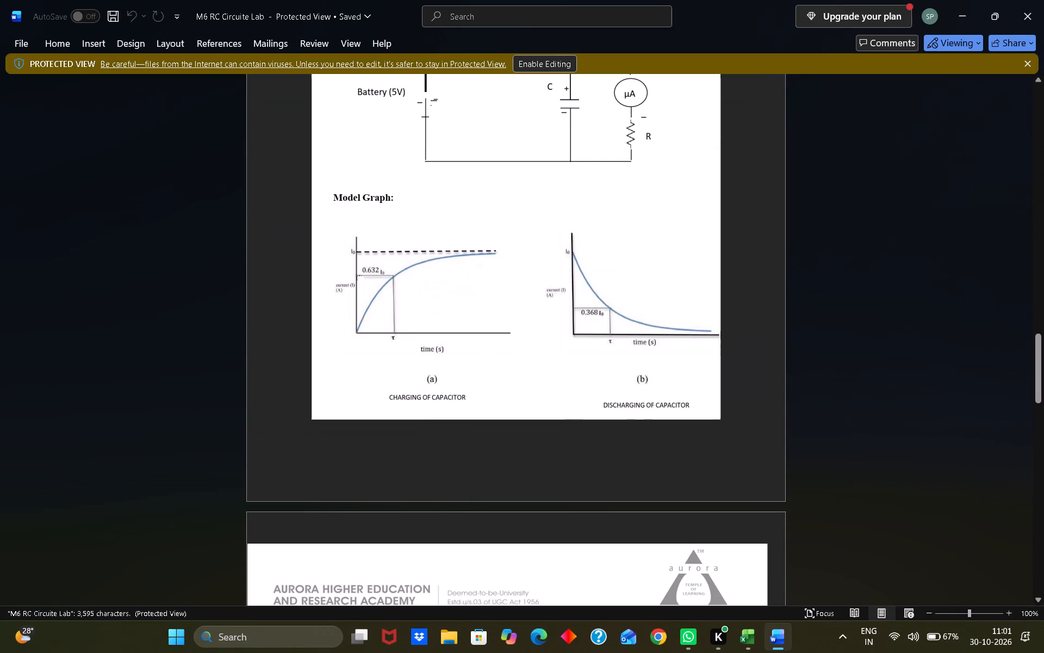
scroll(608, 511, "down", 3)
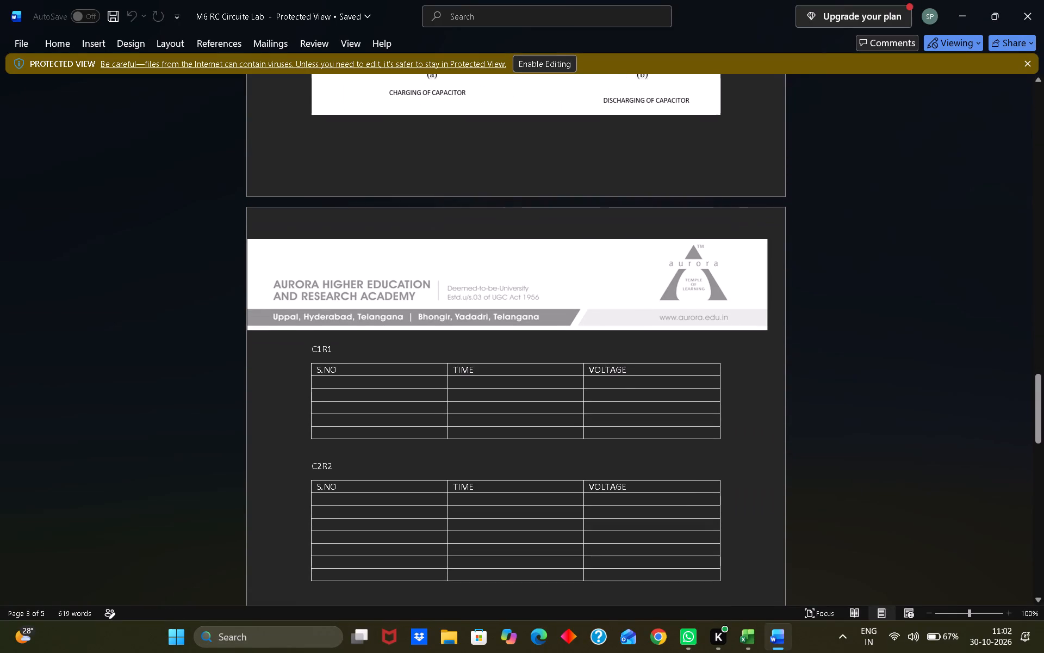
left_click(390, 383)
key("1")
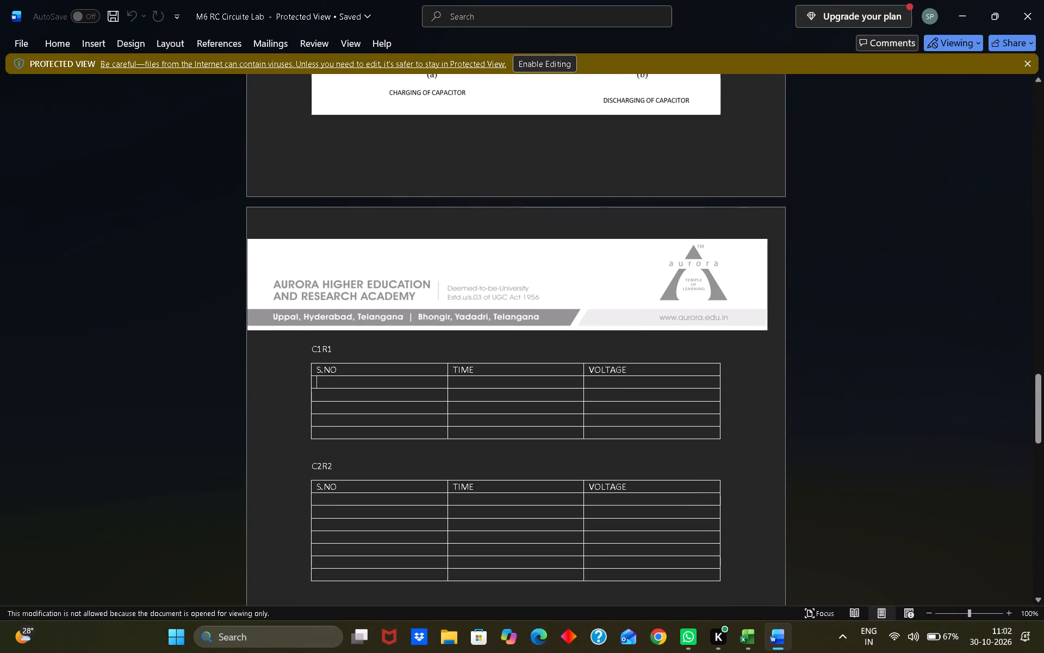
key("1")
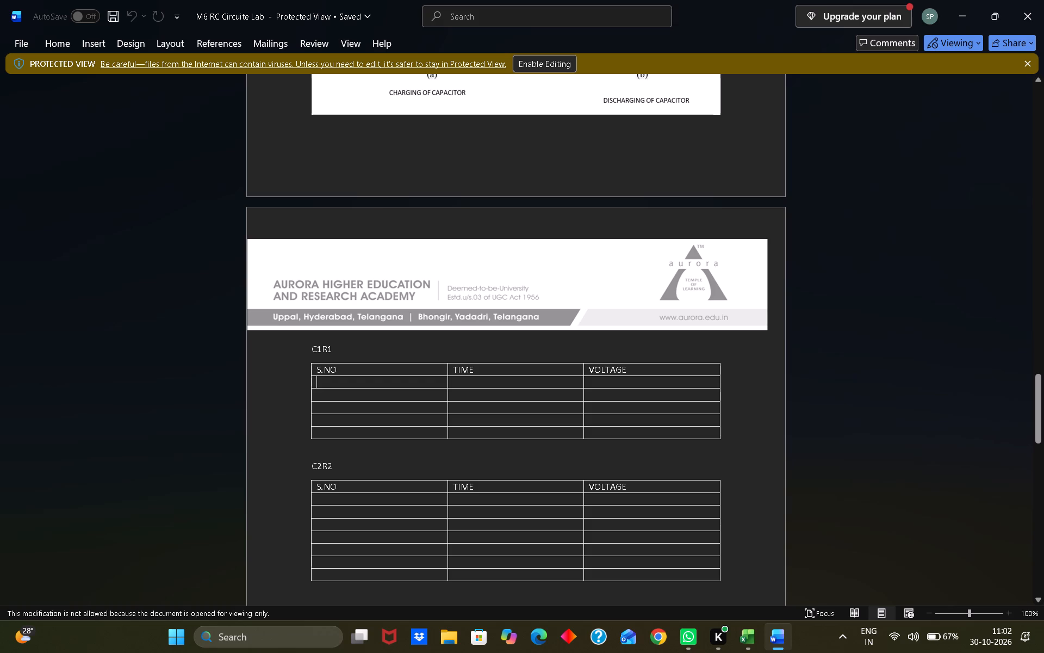
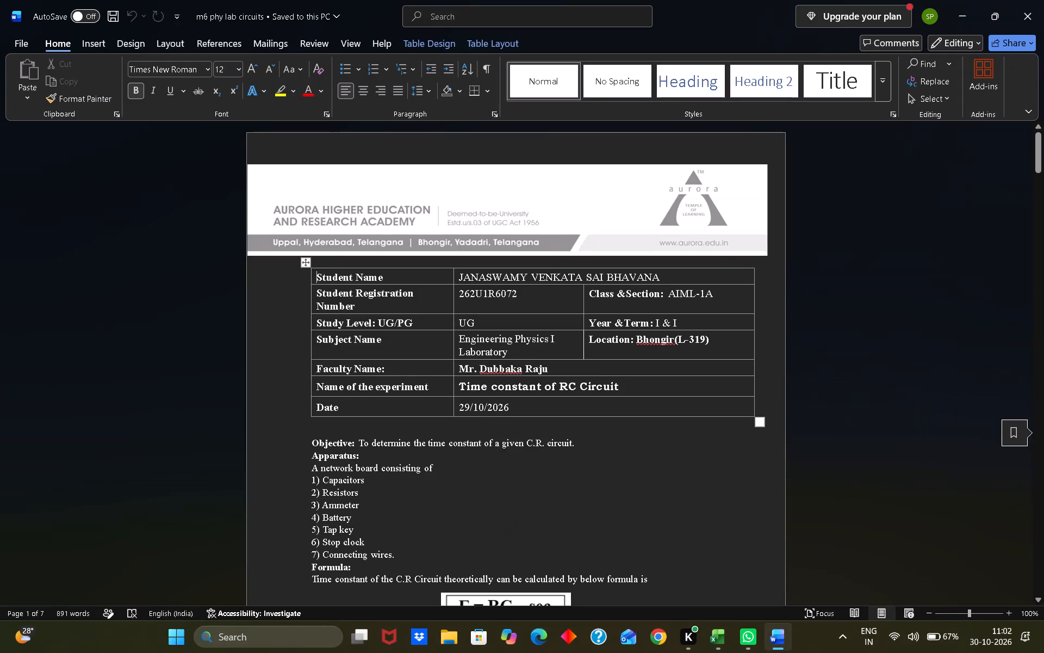
Replace the name in the Student Name row of the report's details table with the new student's full name.
left_click(672, 275)
key("BackSpace")
key("BackSpace")
key("BackSpace")
key("BackSpace")
key("BackSpace")
key("BackSpace")
key("BackSpace")
key("BackSpace")
key("BackSpace")
key("BackSpace")
key("BackSpace")
key("BackSpace")
key("BackSpace")
key("BackSpace")
key("BackSpace")
key("BackSpace")
key("BackSpace")
key("BackSpace")
key("BackSpace")
key("BackSpace")
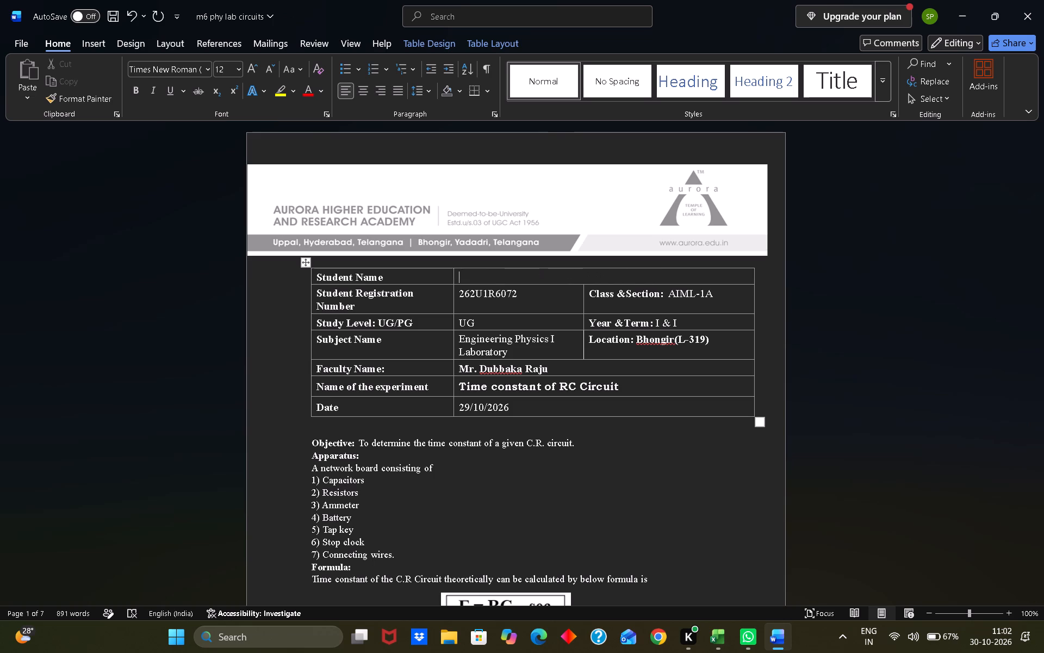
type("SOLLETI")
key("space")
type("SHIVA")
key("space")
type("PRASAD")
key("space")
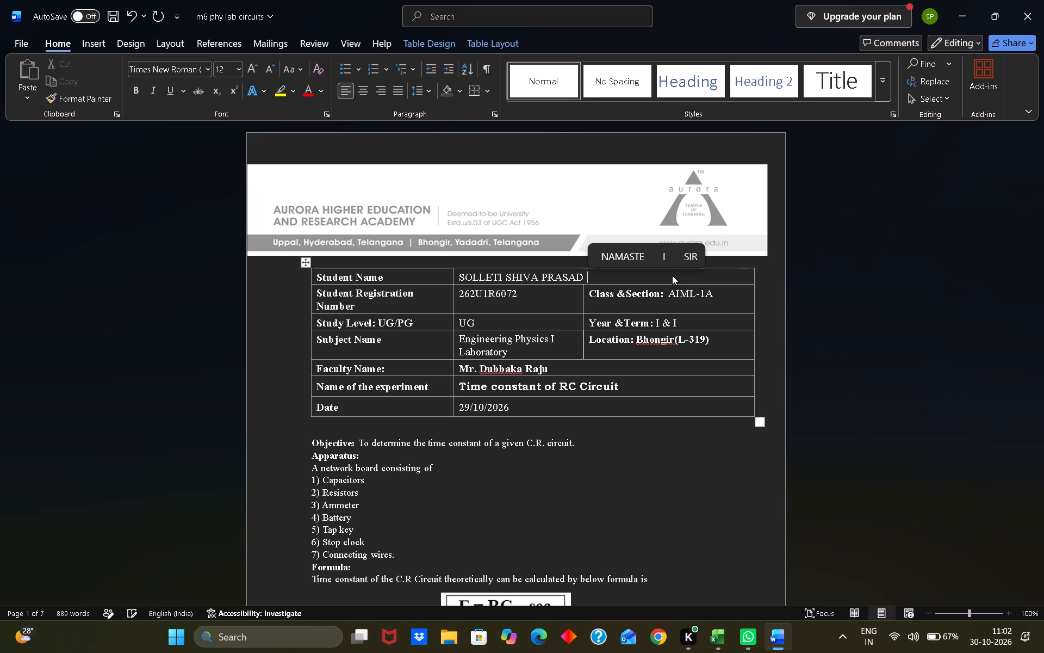
Replace the last three digits of the Student Registration Number with the new student's digits.
left_click(544, 300)
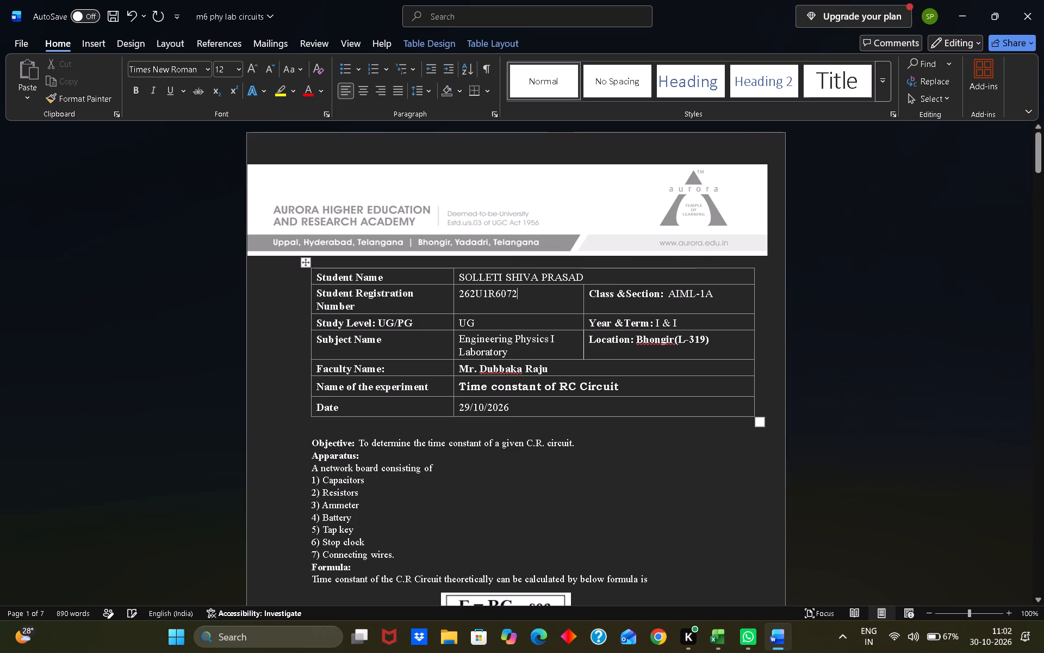
key("BackSpace")
key("BackSpace")
key("BackSpace")
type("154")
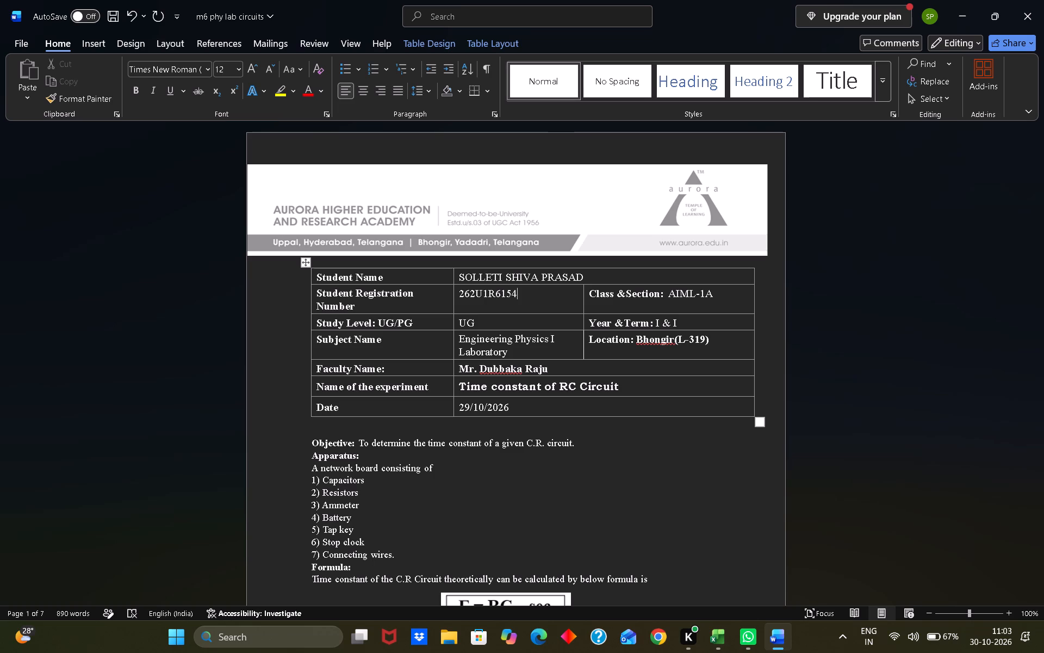
Change the Class & Section entry in the details table to AIML-1C.
left_click(725, 292)
key("BackSpace")
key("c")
Set the Date row of the details table to 30/10/2026.
left_click(469, 404)
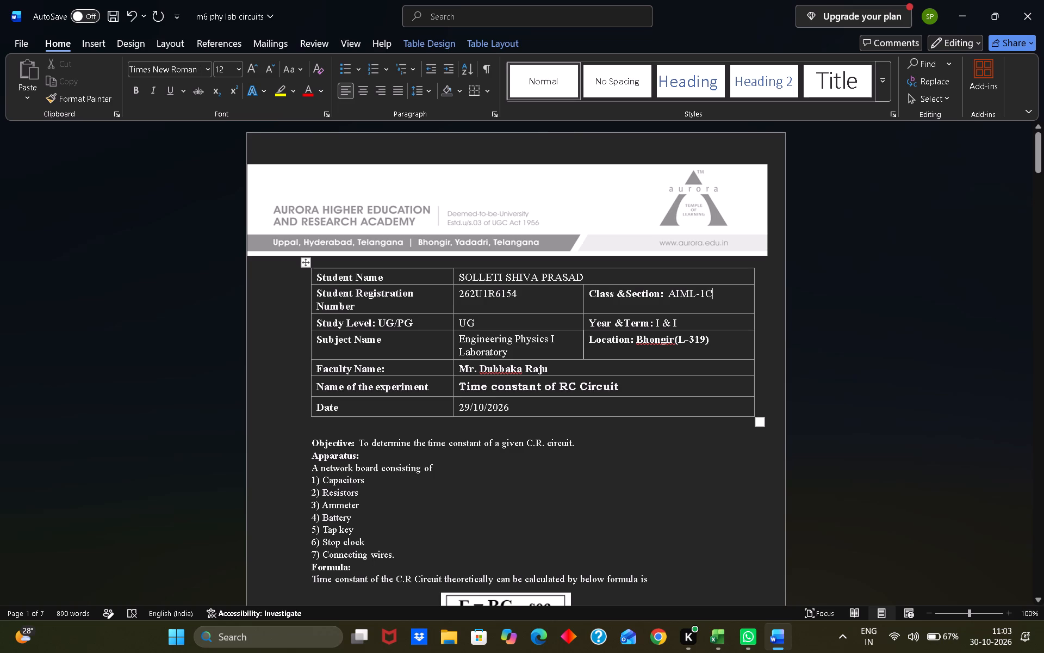
key("BackSpace")
key("BackSpace")
key("Page_Down")
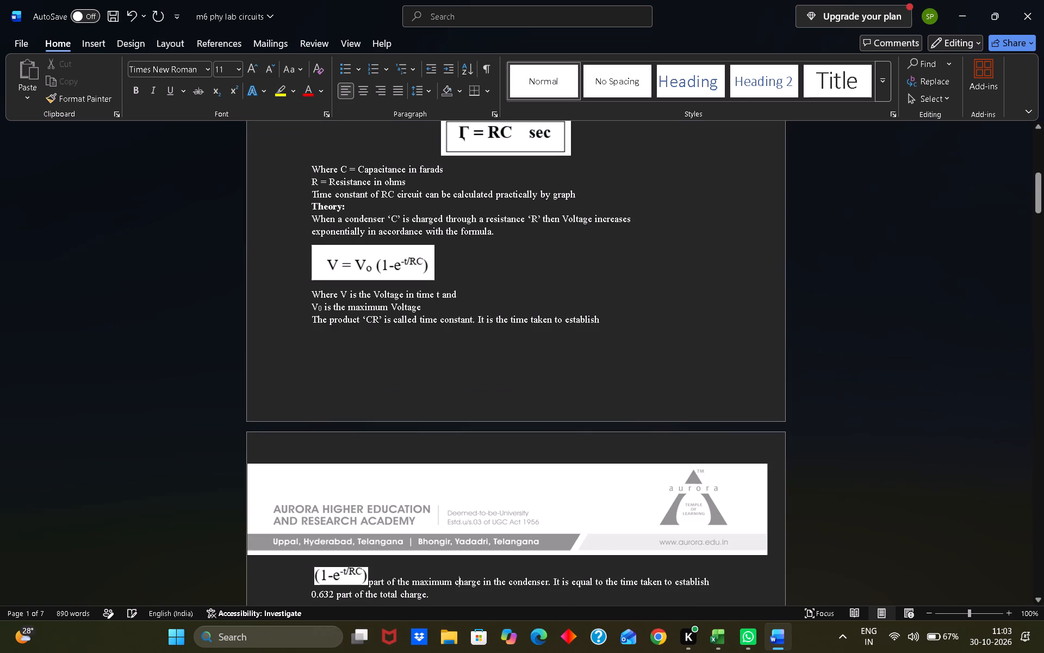
key("Insert")
scroll(618, 267, "up", 5)
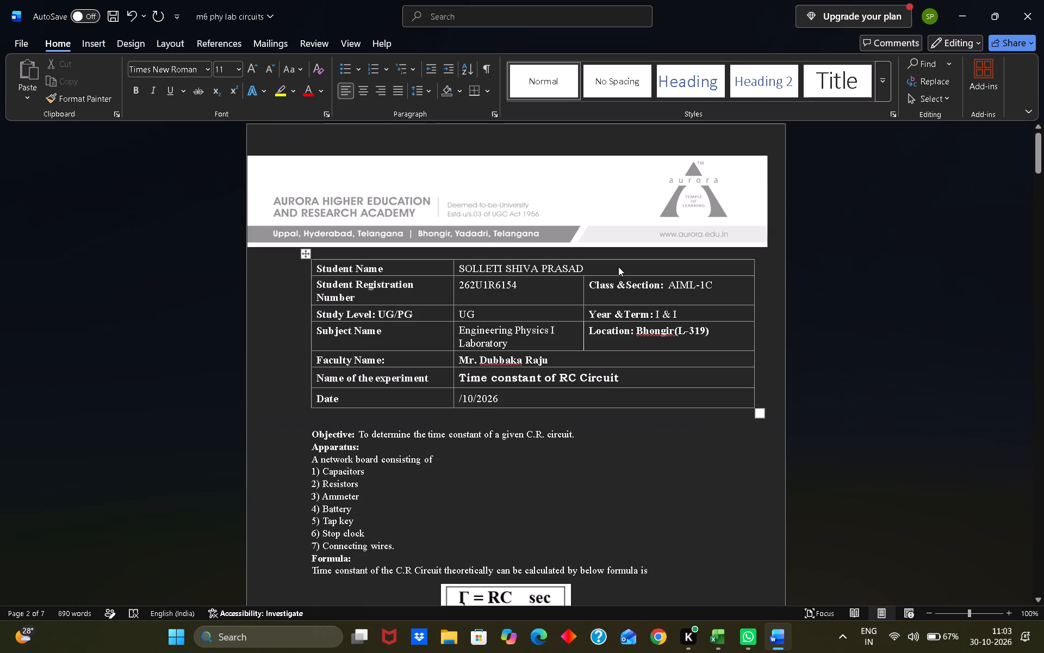
left_click(458, 409)
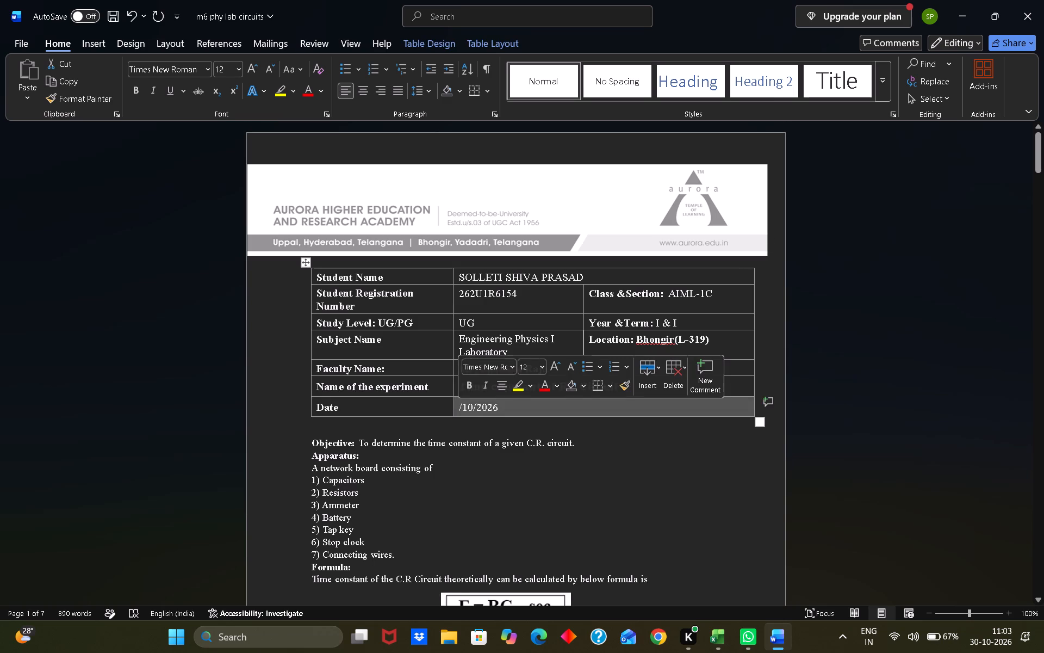
left_click(455, 407)
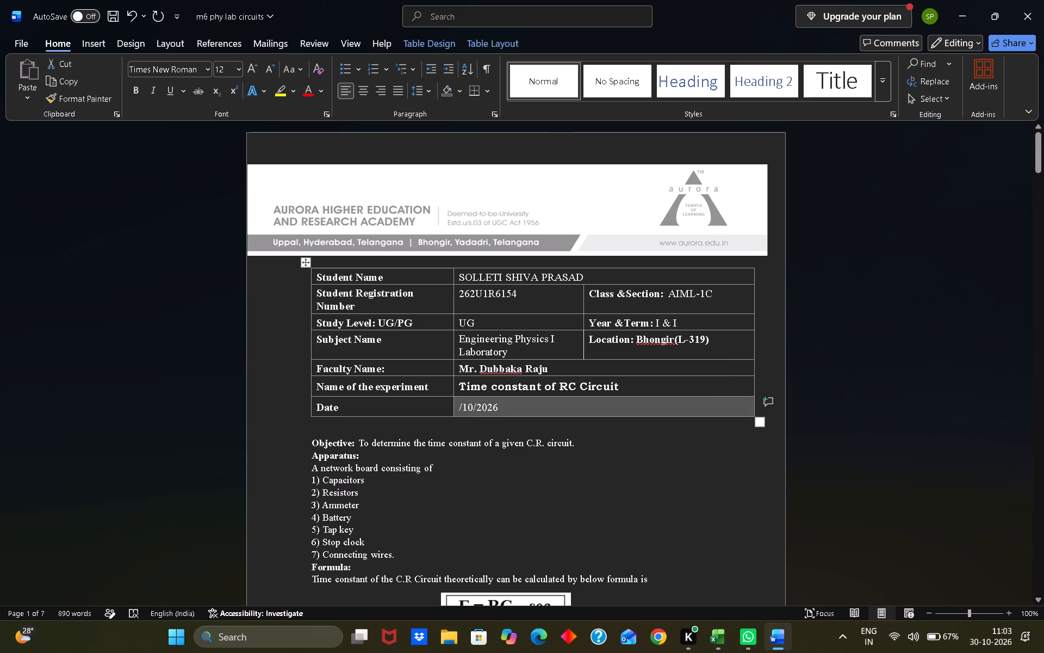
double_click(492, 405)
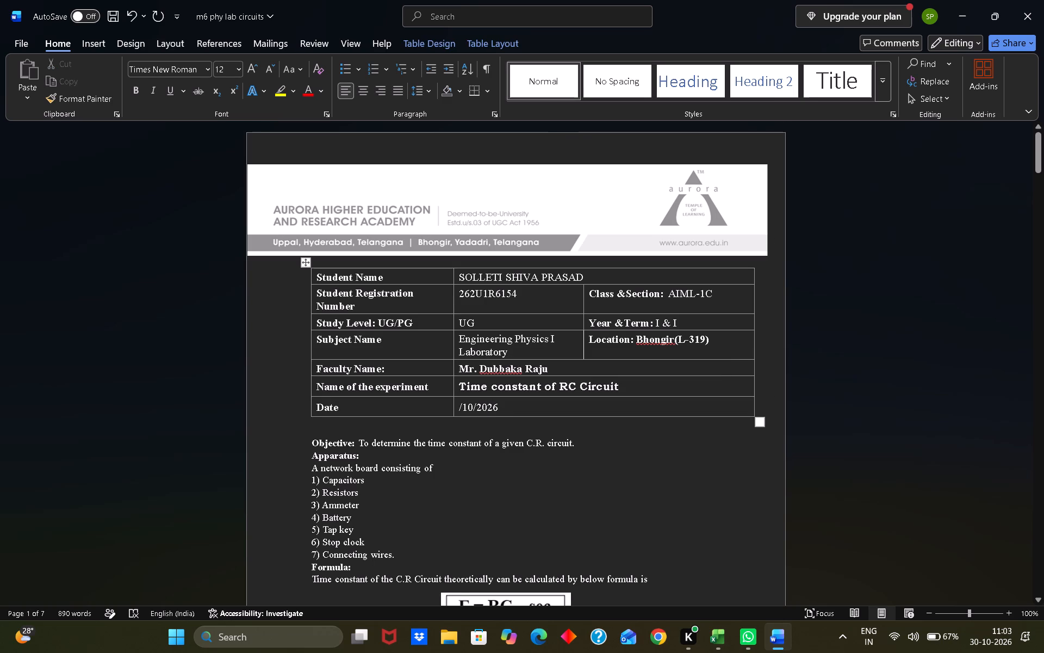
key("Left")
key("Left")
key("Left")
key("Left")
key("Left")
key("Left")
key("Left")
key("Page_Down")
scroll(470, 408, "up", 2)
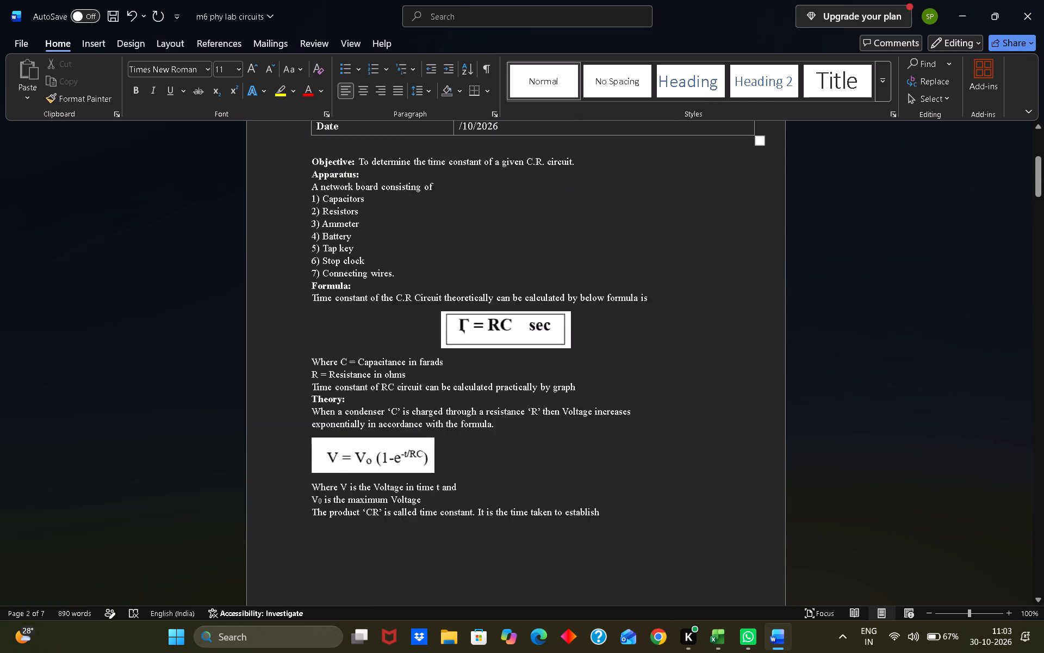
scroll(470, 408, "up", 1)
left_click(462, 299)
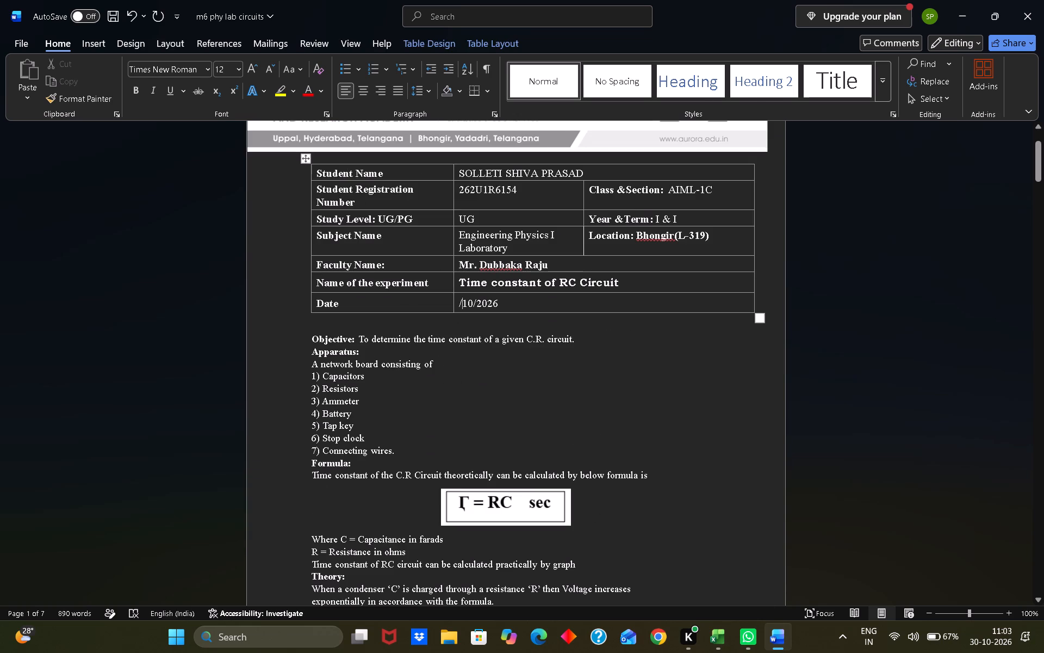
key("Left")
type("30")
Rename the label above the first readings table from C1R1 to R2C1.
scroll(510, 396, "down", 2)
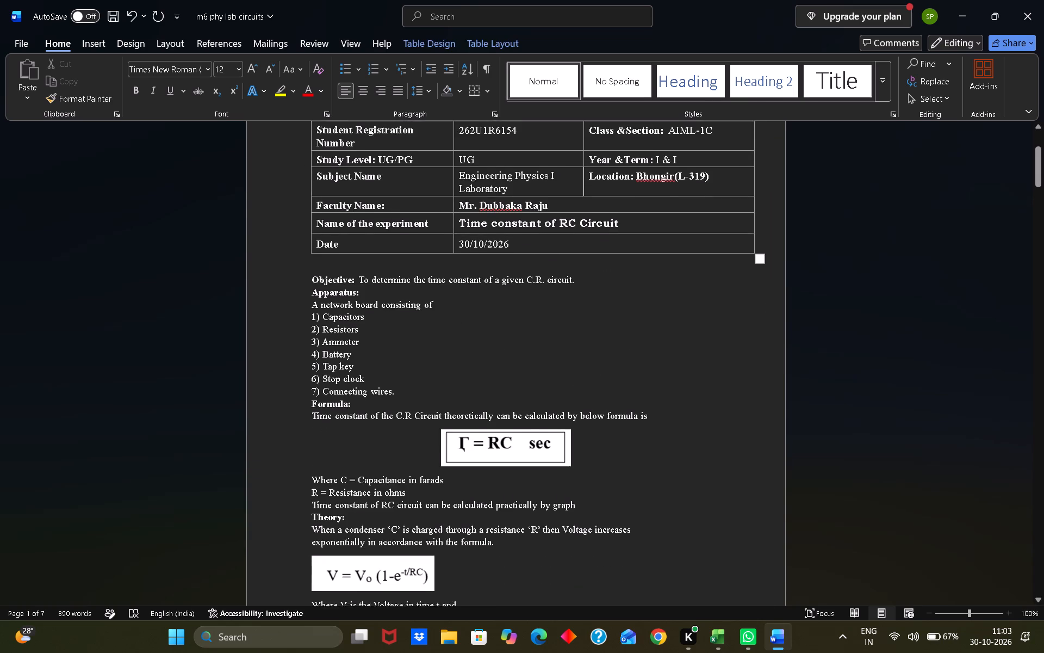
scroll(510, 396, "down", 11)
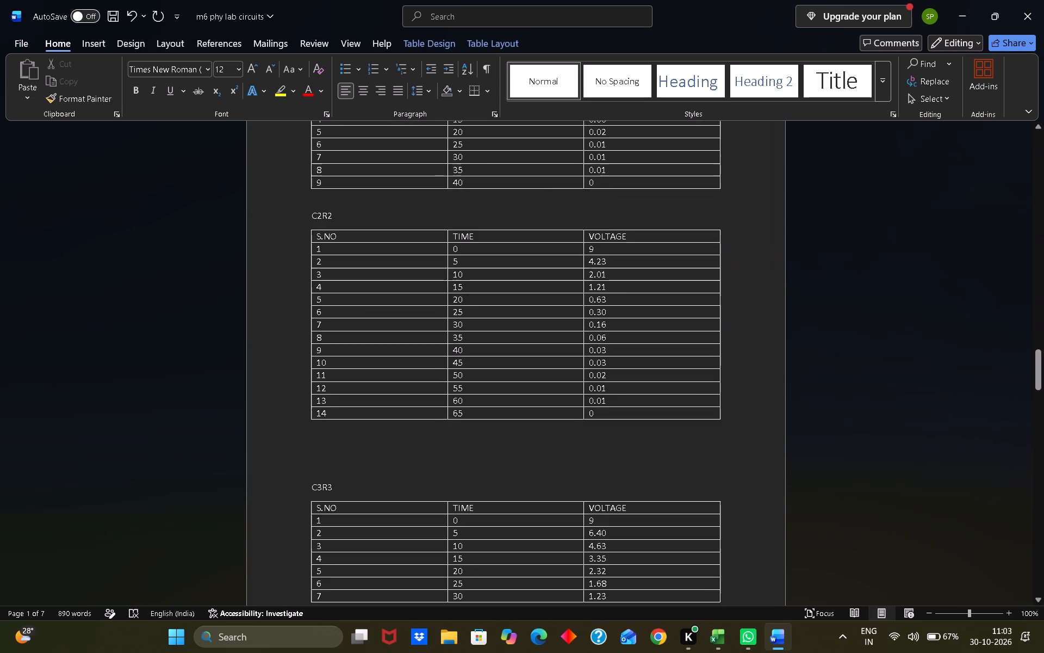
scroll(510, 396, "up", 1)
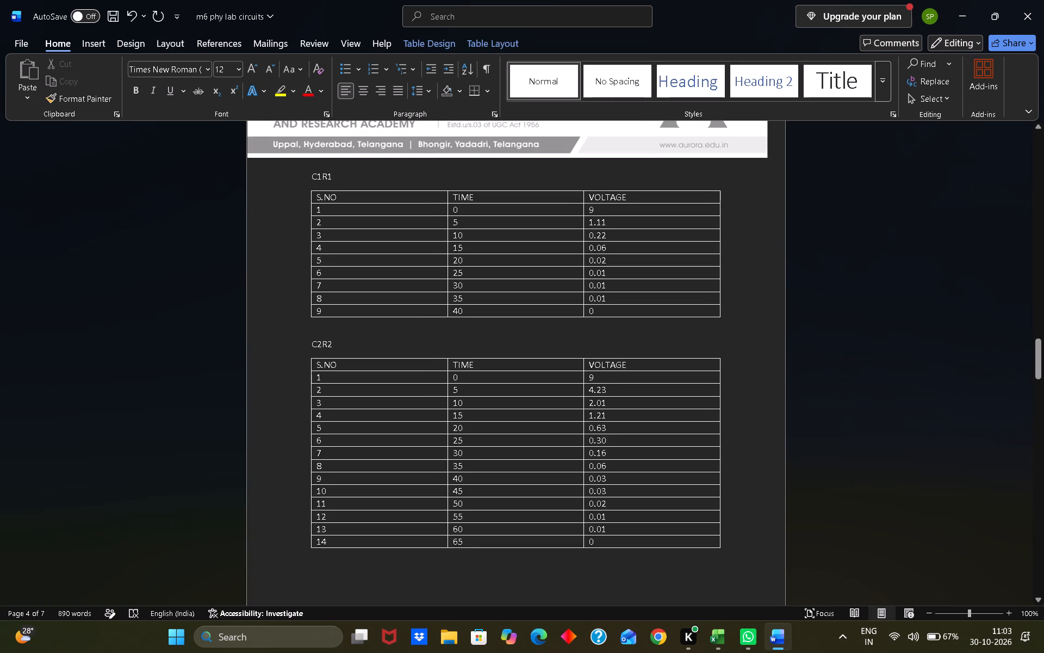
left_click(341, 172)
key("BackSpace")
key("BackSpace")
key("BackSpace")
key("BackSpace")
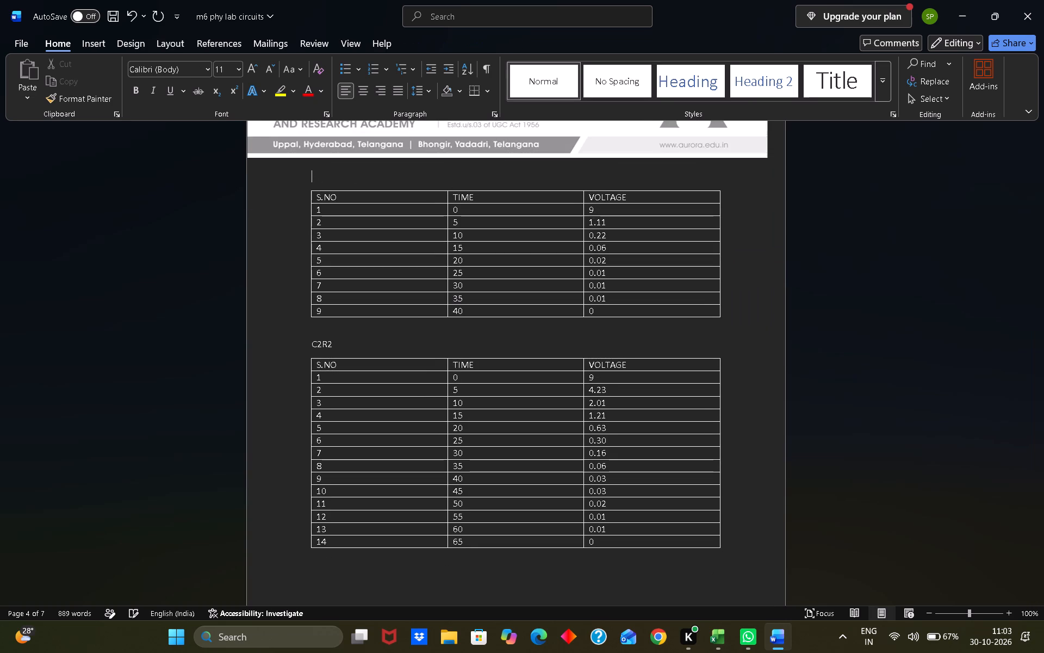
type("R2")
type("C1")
Rename the label above the second readings table, C2R2, as R2C2.
left_click(337, 346)
key("BackSpace")
key("BackSpace")
key("BackSpace")
key("BackSpace")
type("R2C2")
Rename the label above the third readings table, C3R3, as R2C3.
scroll(337, 346, "down", 2)
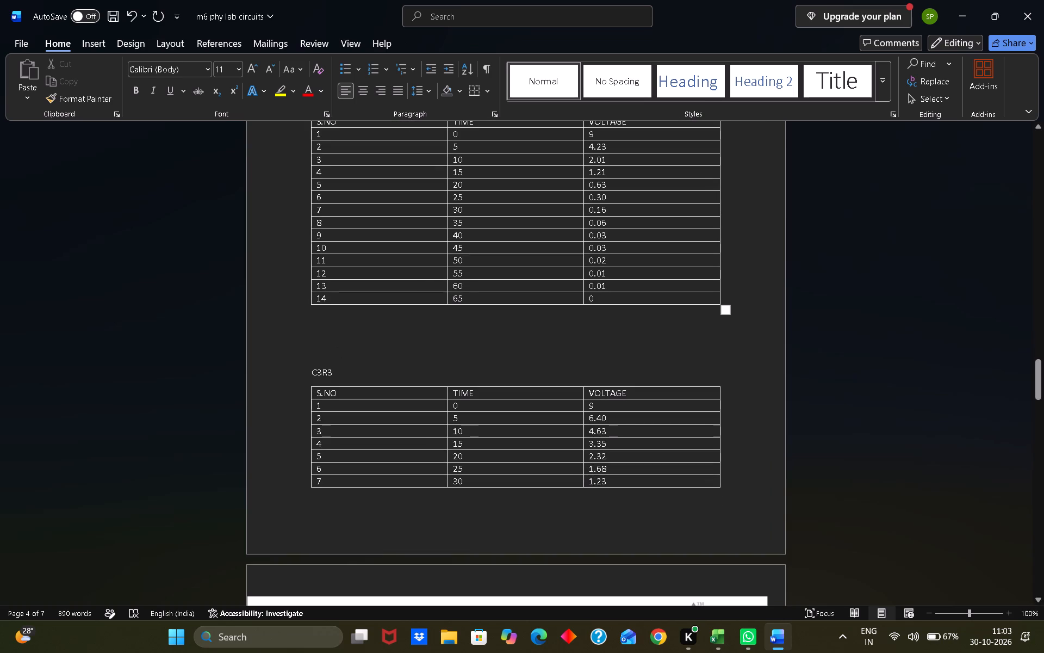
left_click(343, 373)
key("BackSpace")
key("BackSpace")
key("BackSpace")
key("BackSpace")
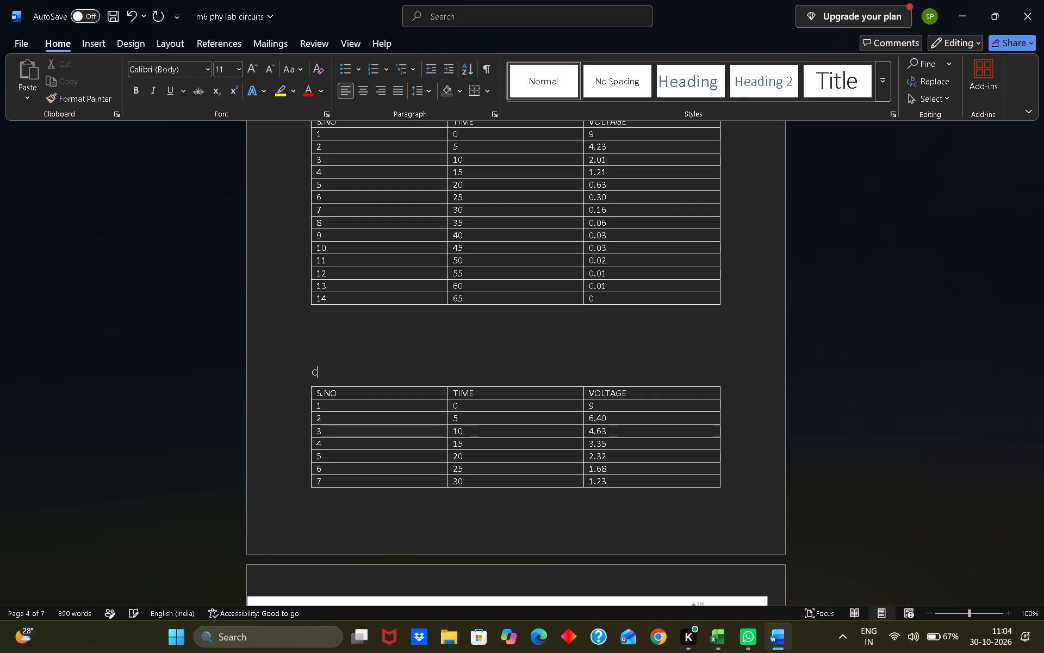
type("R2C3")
Change the chart title under the R3C1 Graph caption to R2C1.
scroll(343, 373, "down", 8)
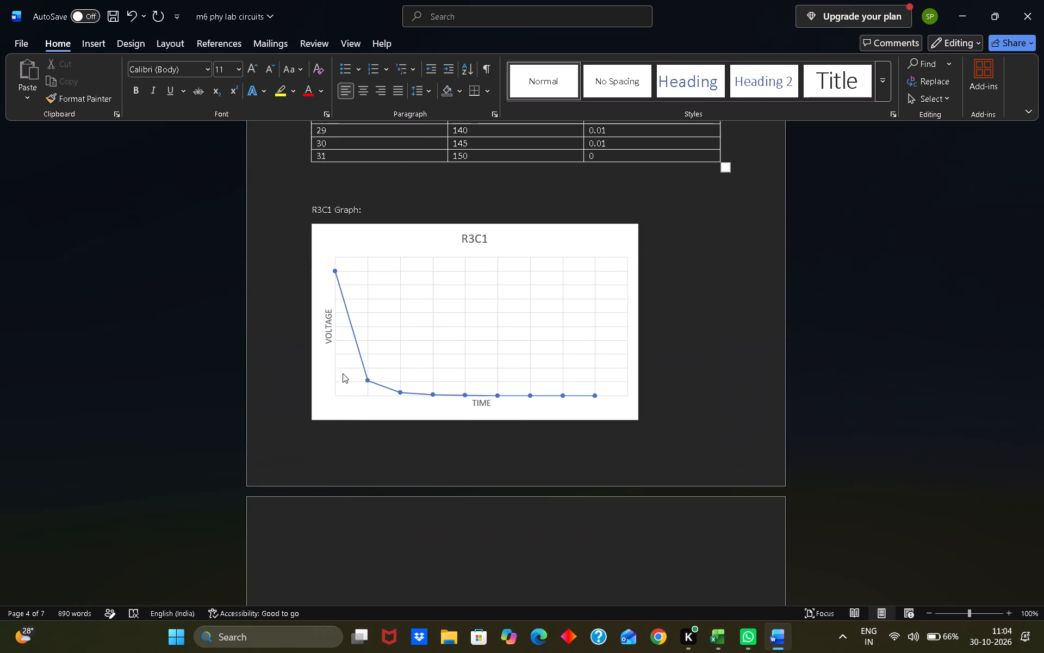
left_click(476, 233)
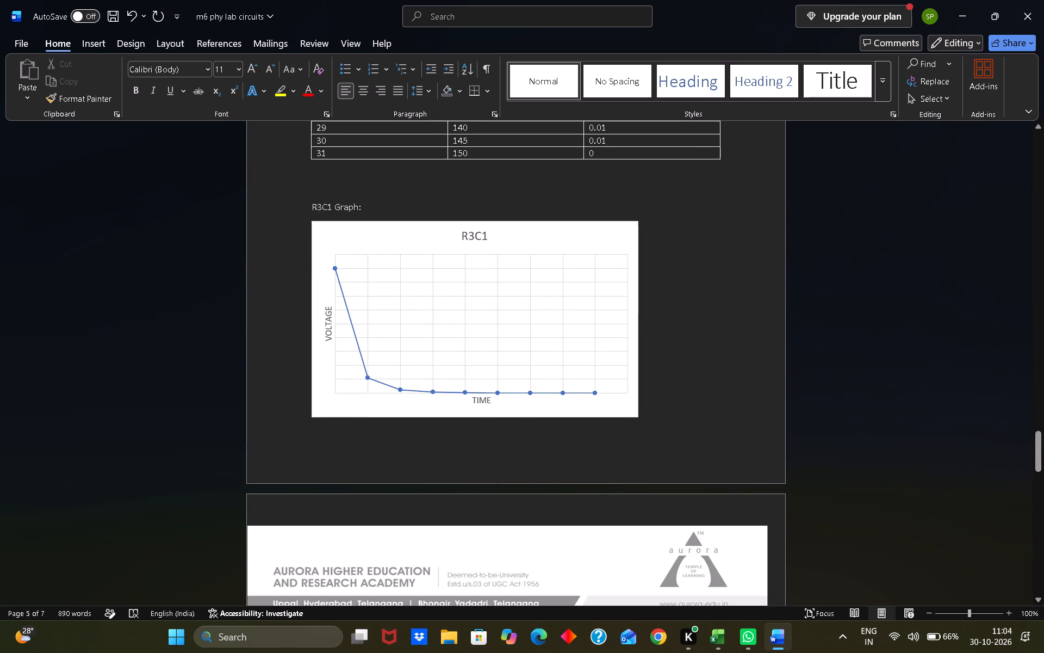
left_click(481, 235)
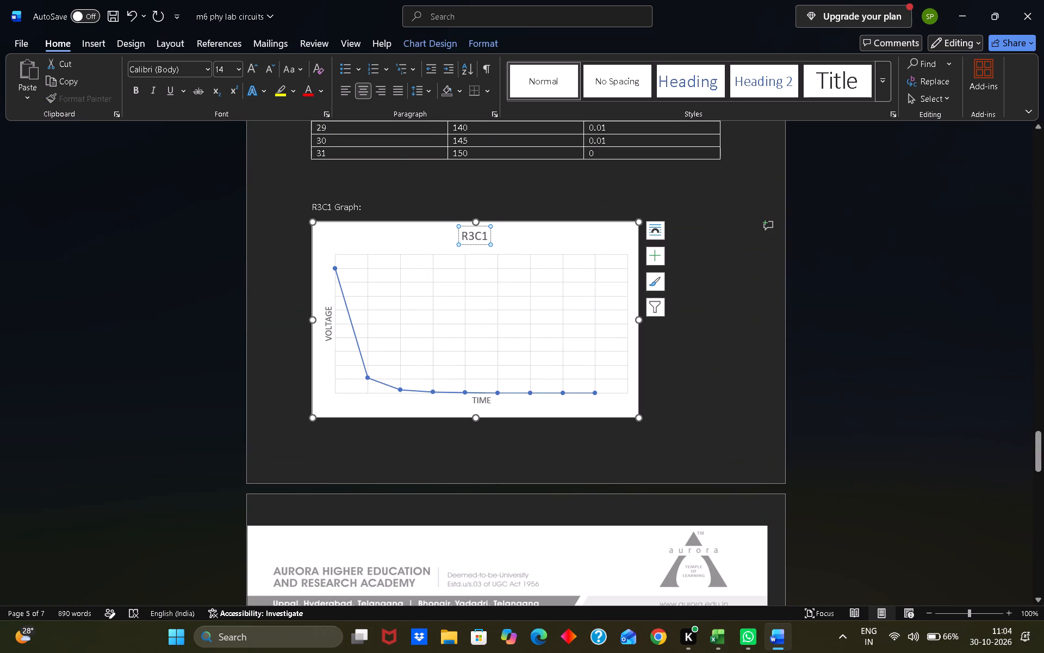
key("BackSpace")
key("Right")
key("BackSpace")
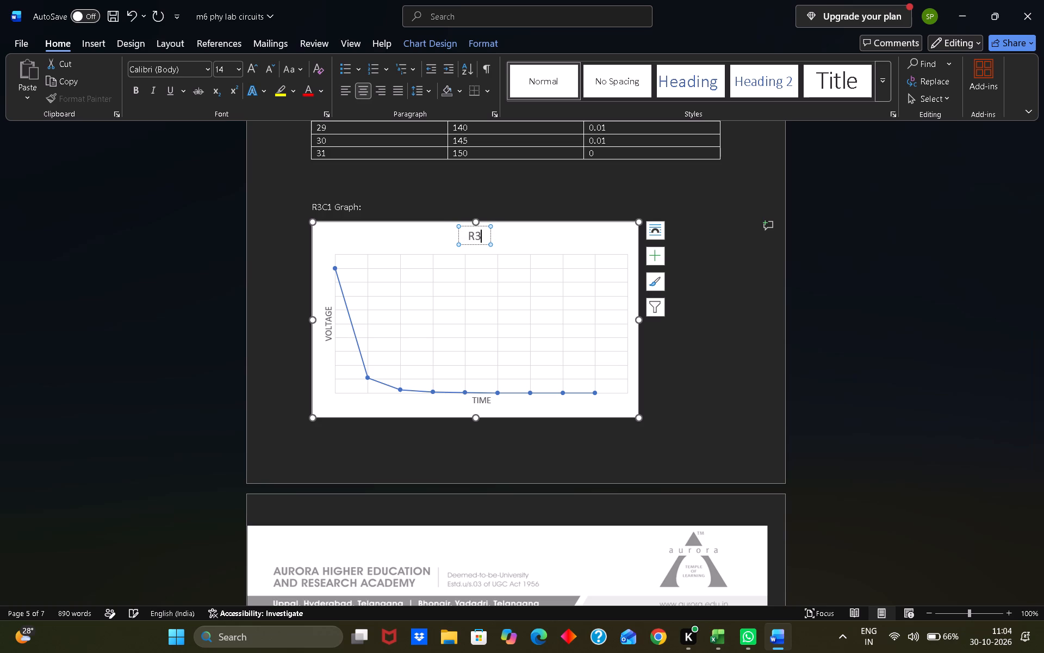
key("BackSpace")
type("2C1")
Change the chart title under the R3C2 Graph caption to R2C2.
scroll(481, 235, "down", 2)
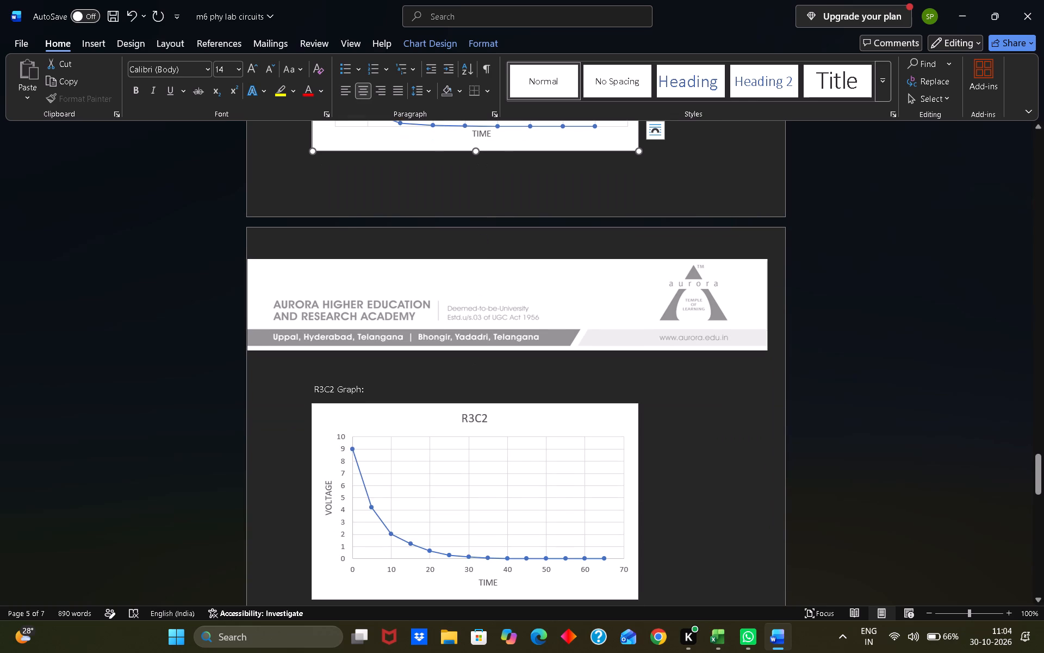
left_click(487, 418)
left_click(482, 418)
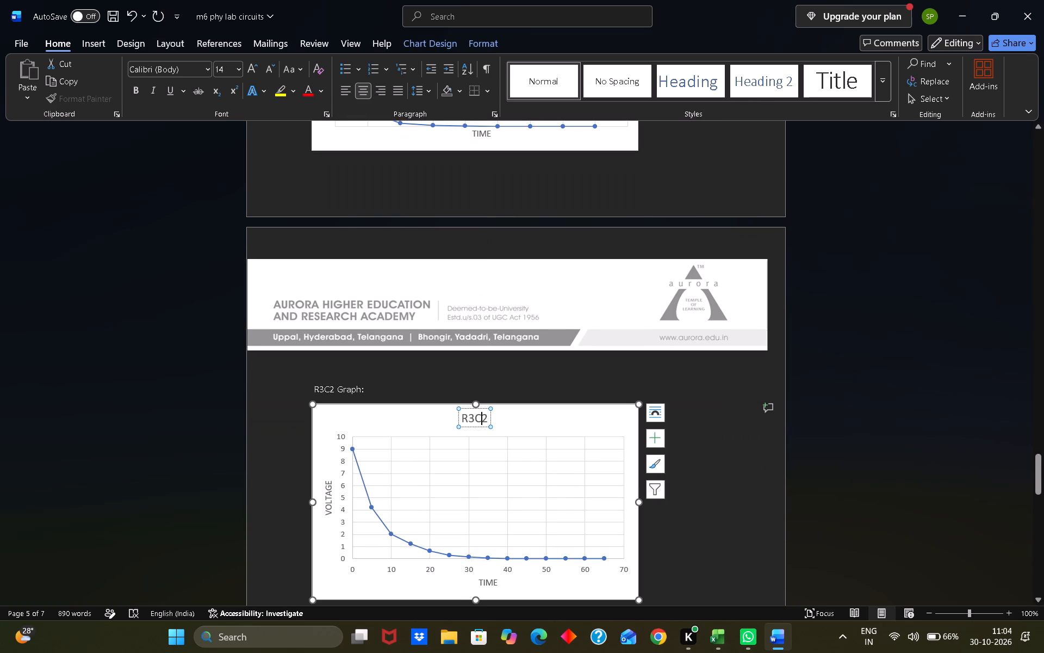
key("Right")
key("BackSpace")
key("BackSpace")
key("BackSpace")
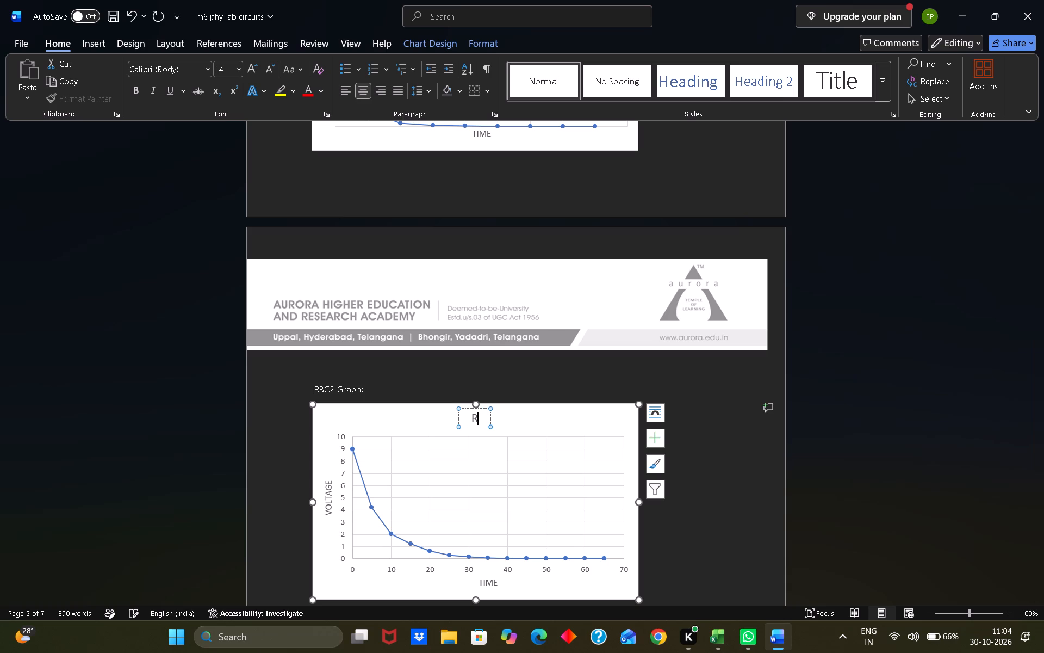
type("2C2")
Change the chart title under the R3C3 Graph caption to R2C3.
scroll(482, 418, "down", 3)
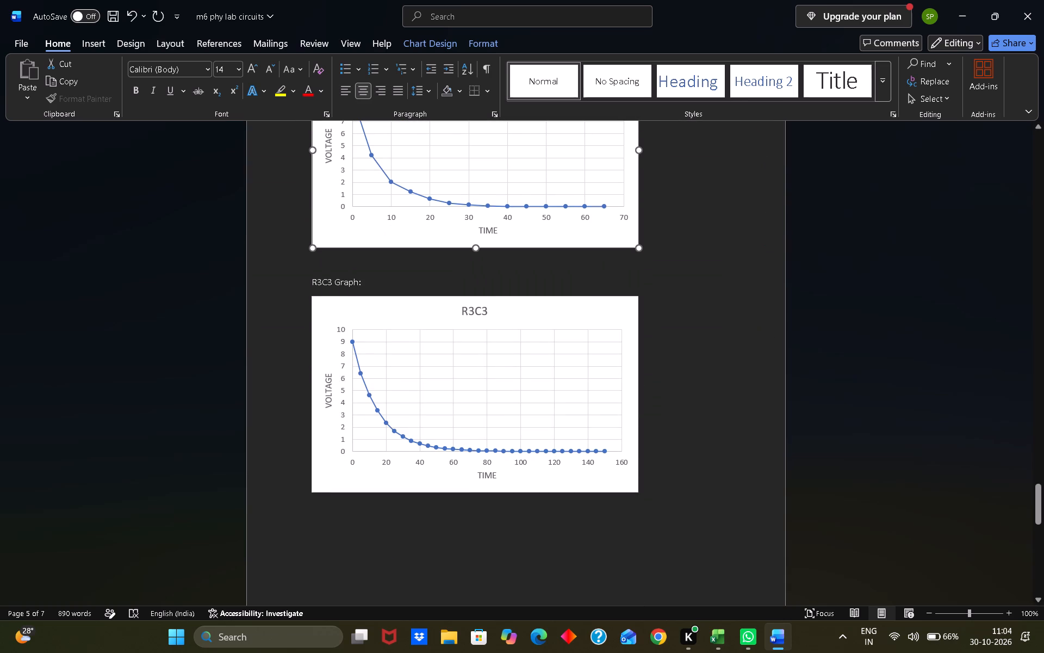
left_click(478, 308)
left_click(478, 308)
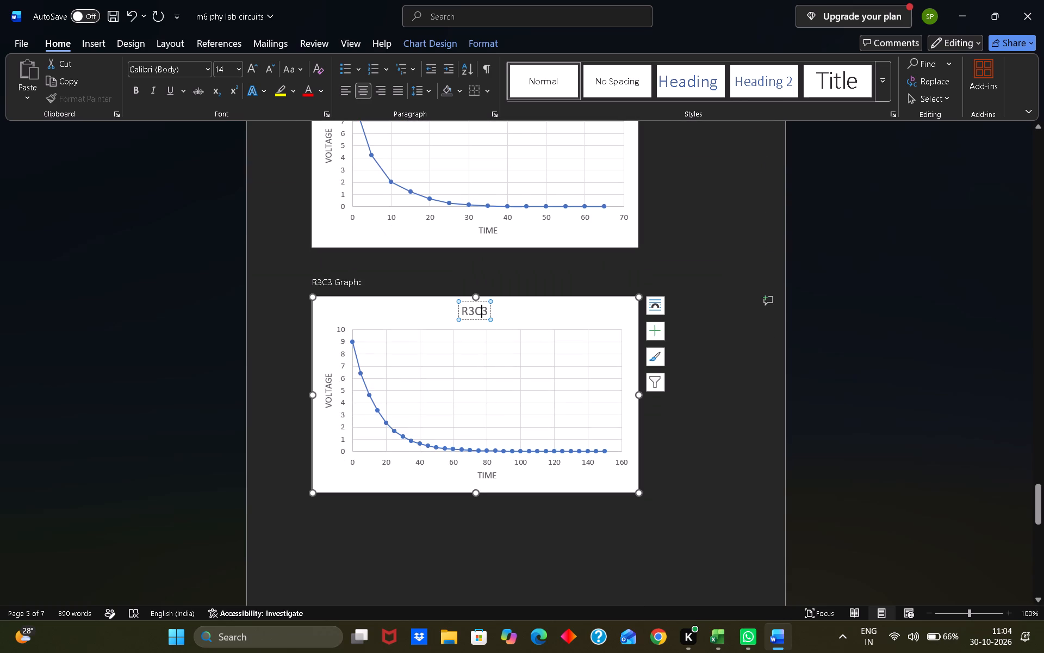
key("Right")
key("BackSpace")
key("BackSpace")
key("BackSpace")
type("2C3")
scroll(478, 308, "down", 4)
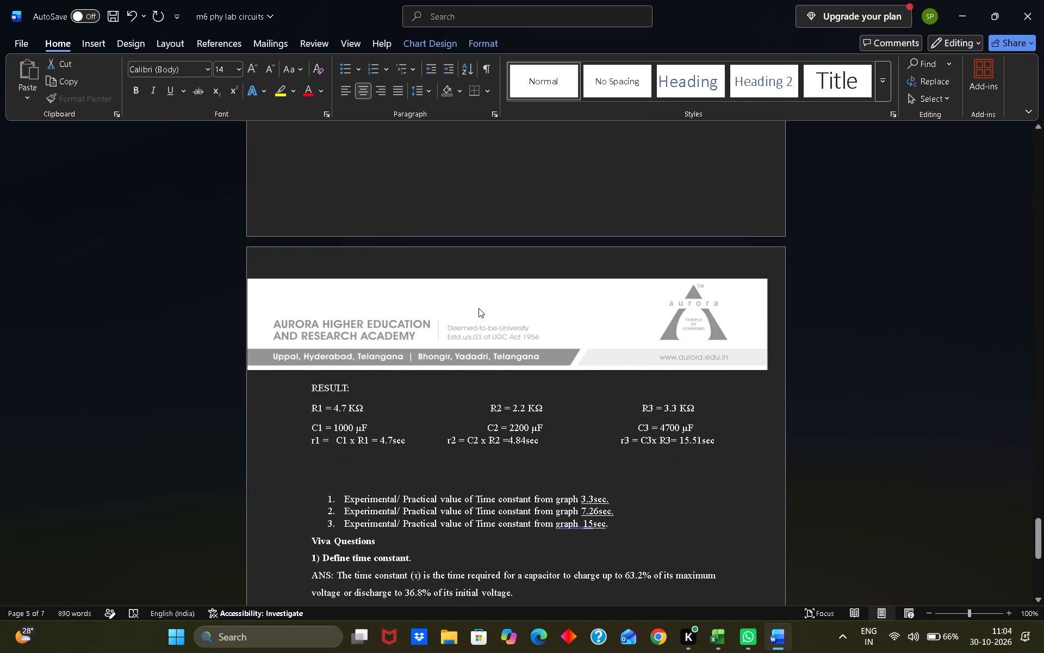
Review the report's result section and viva questions, then return to the student details on the first page.
scroll(478, 308, "down", 3)
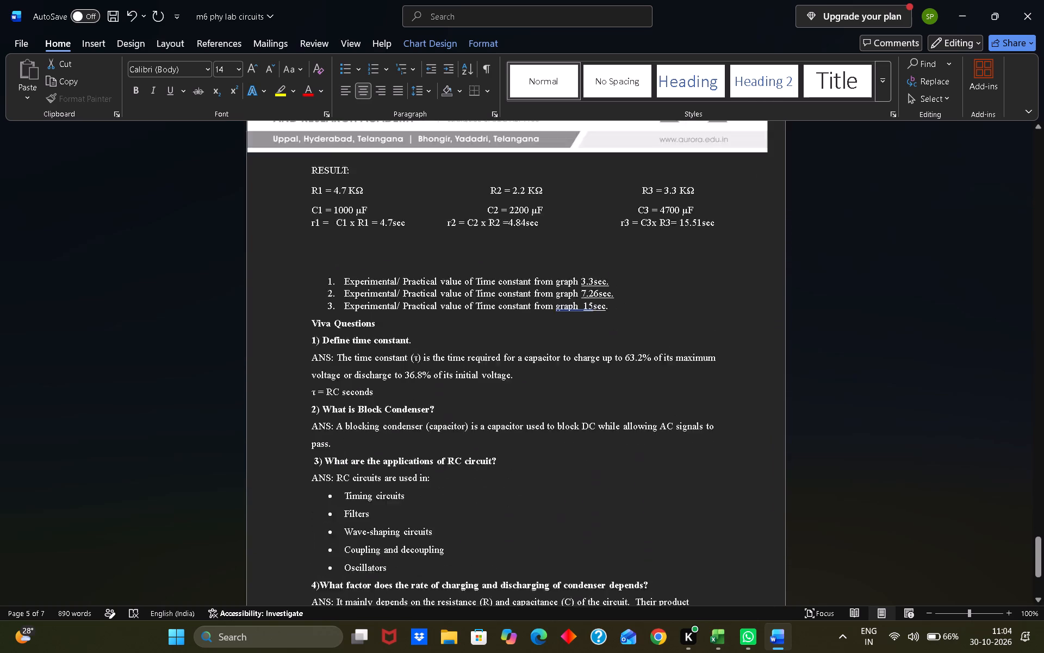
scroll(478, 308, "down", 8)
scroll(478, 308, "up", 15)
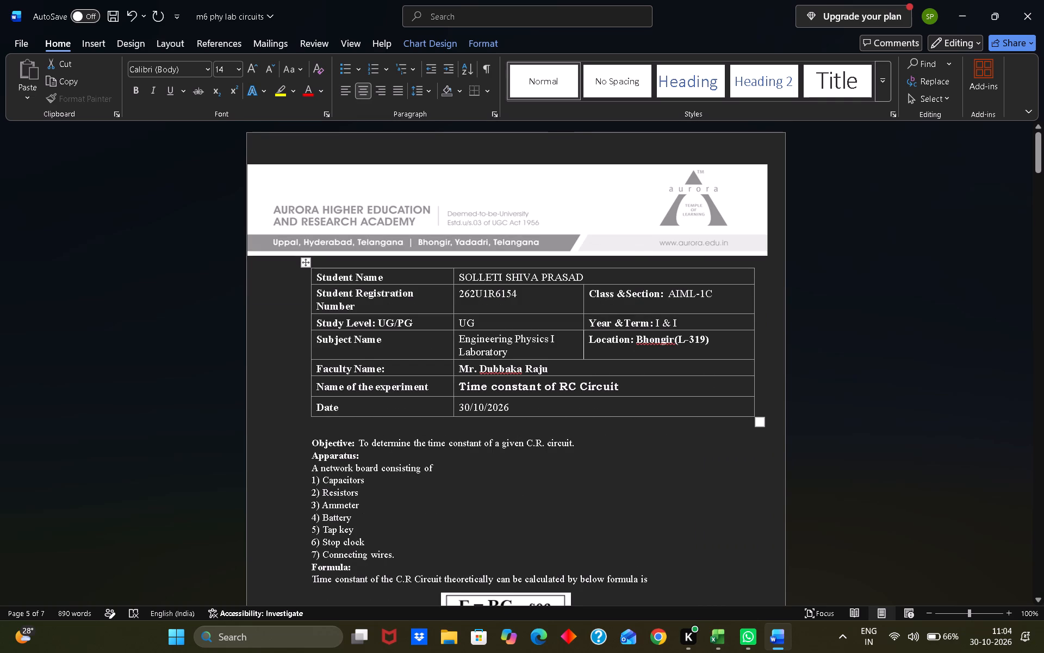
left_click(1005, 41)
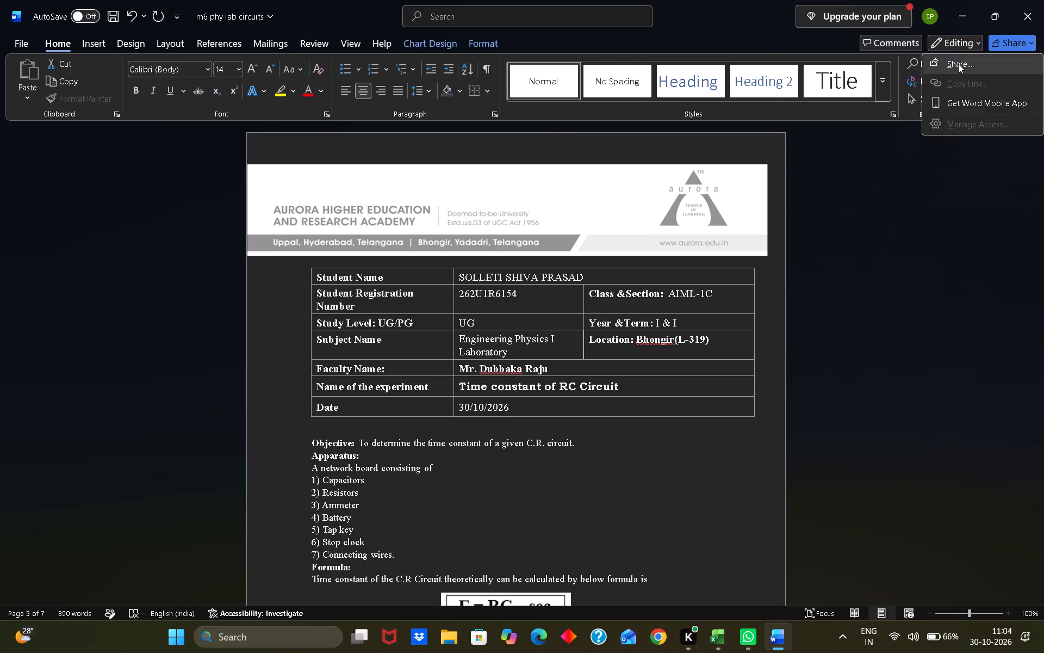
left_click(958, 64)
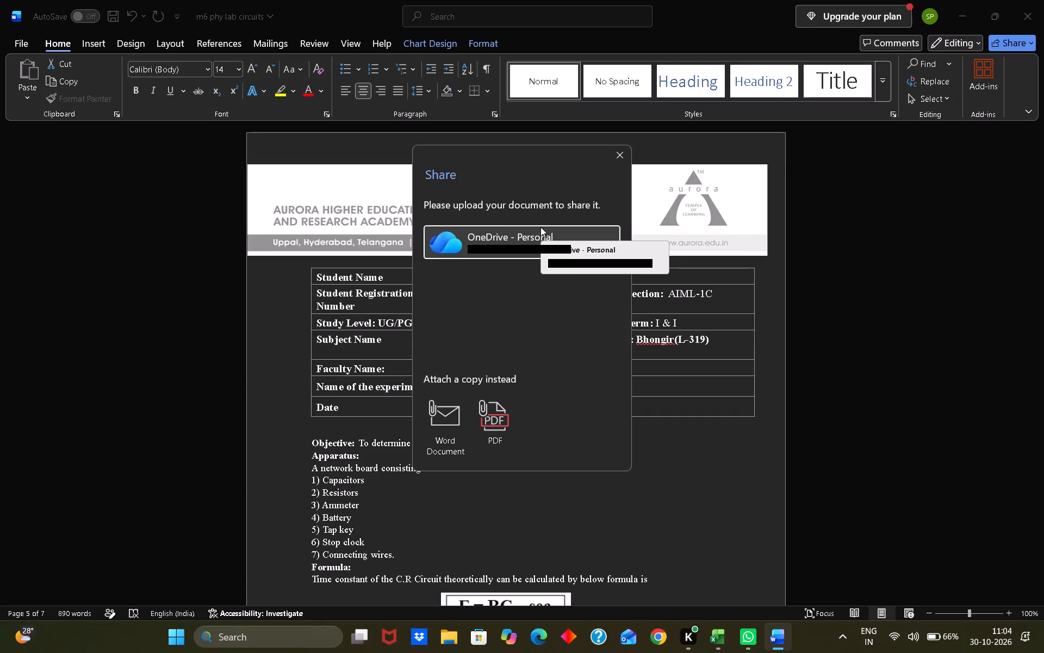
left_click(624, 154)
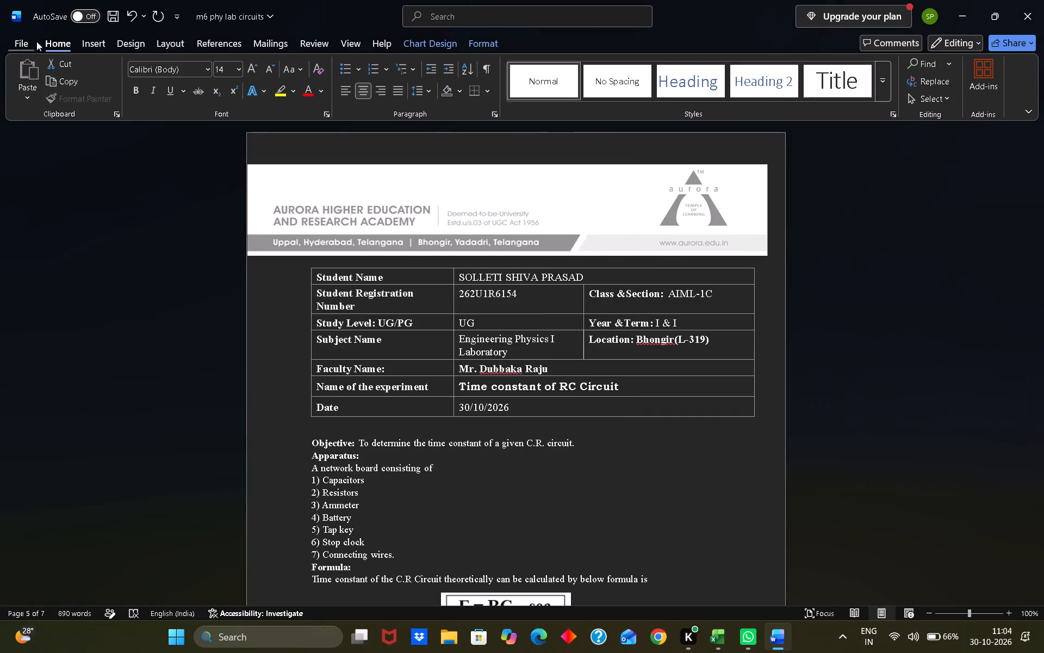
Save the edited lab report.
left_click(117, 15)
In File Explorer, share the recent document m6 phy lab circuits through WhatsApp.
left_click(455, 636)
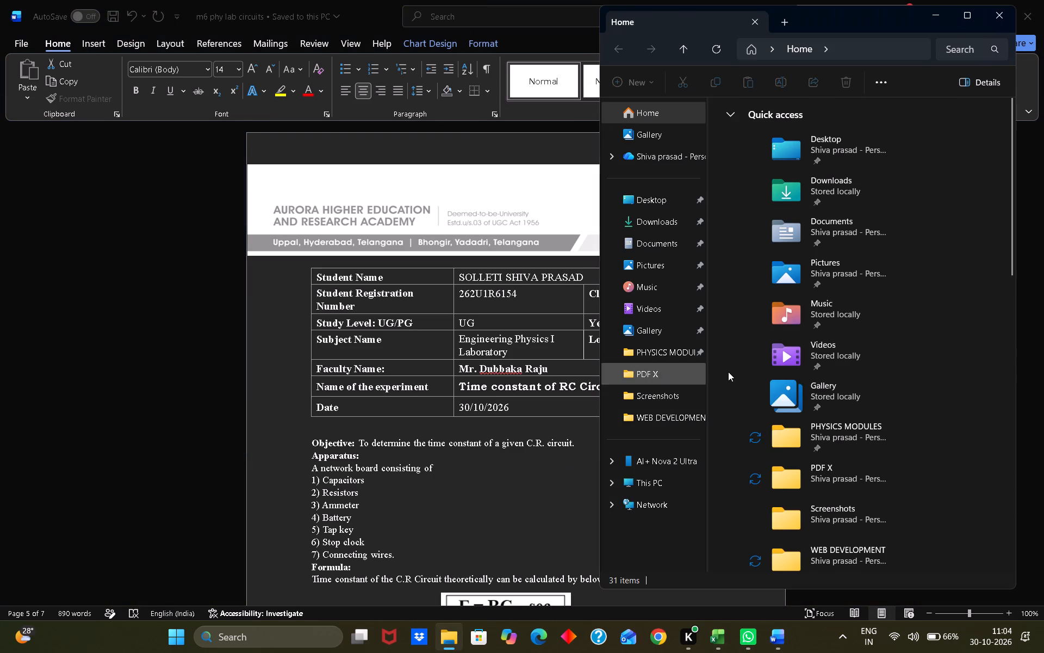
left_click(965, 14)
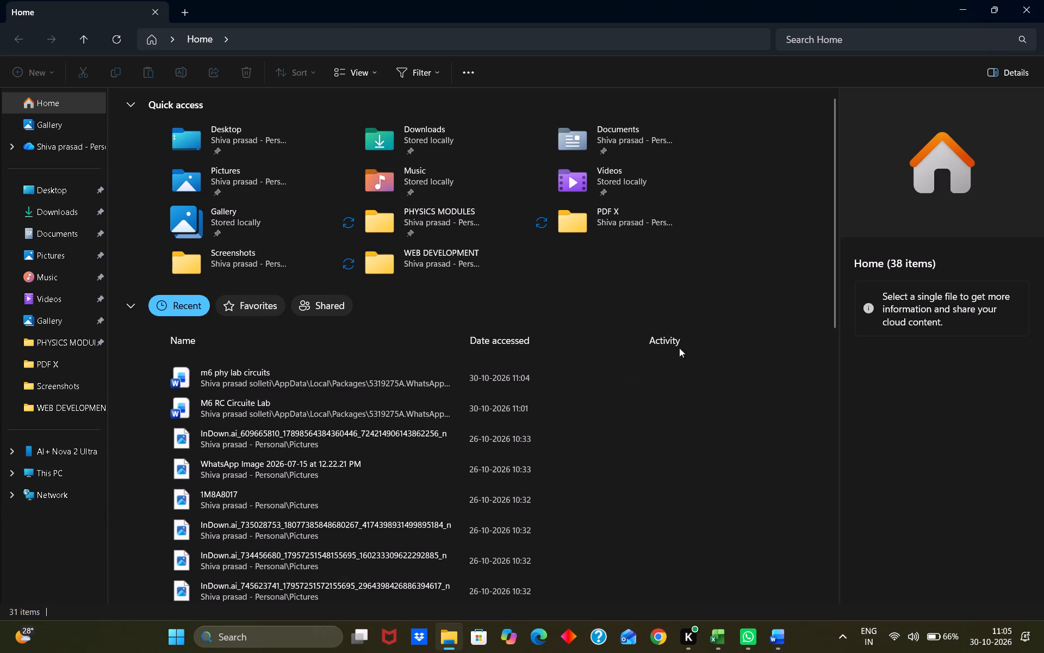
scroll(652, 367, "up", 2)
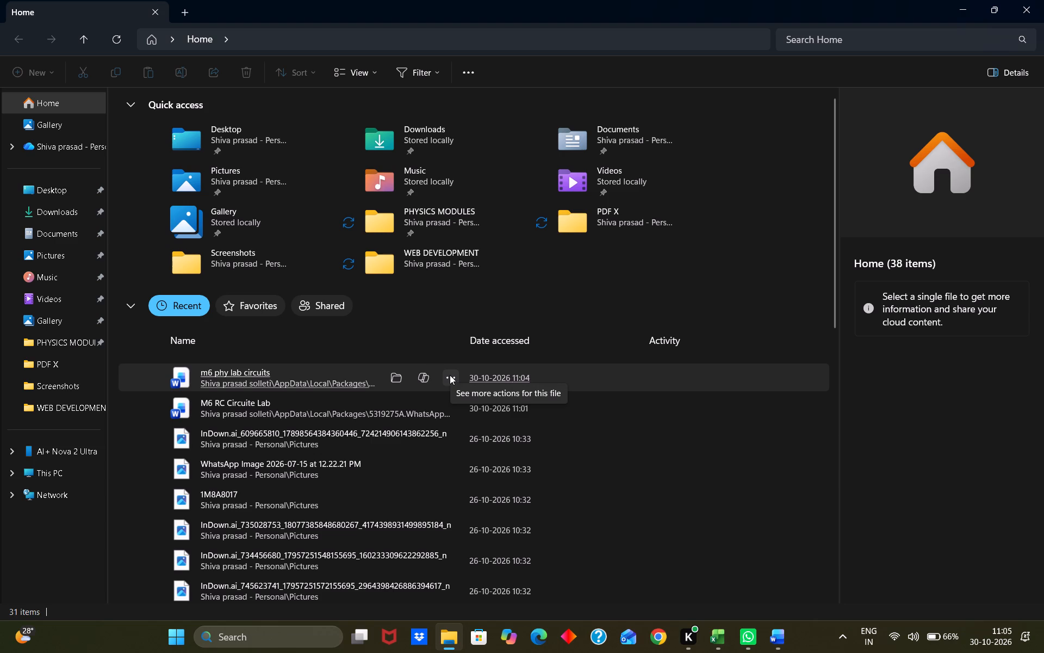
left_click(450, 375)
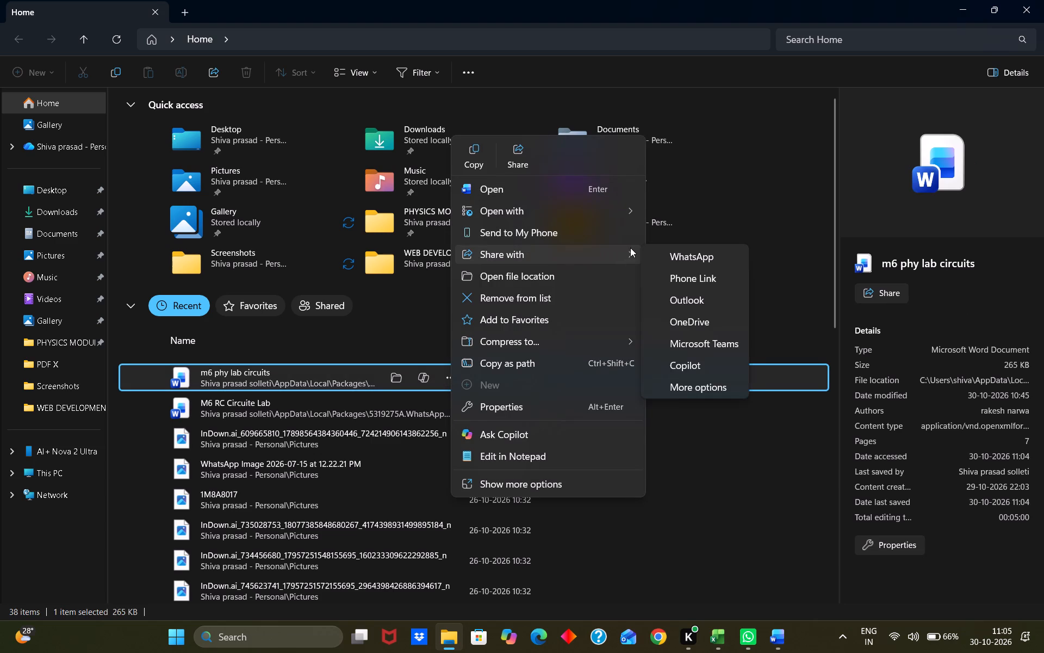
left_click(681, 258)
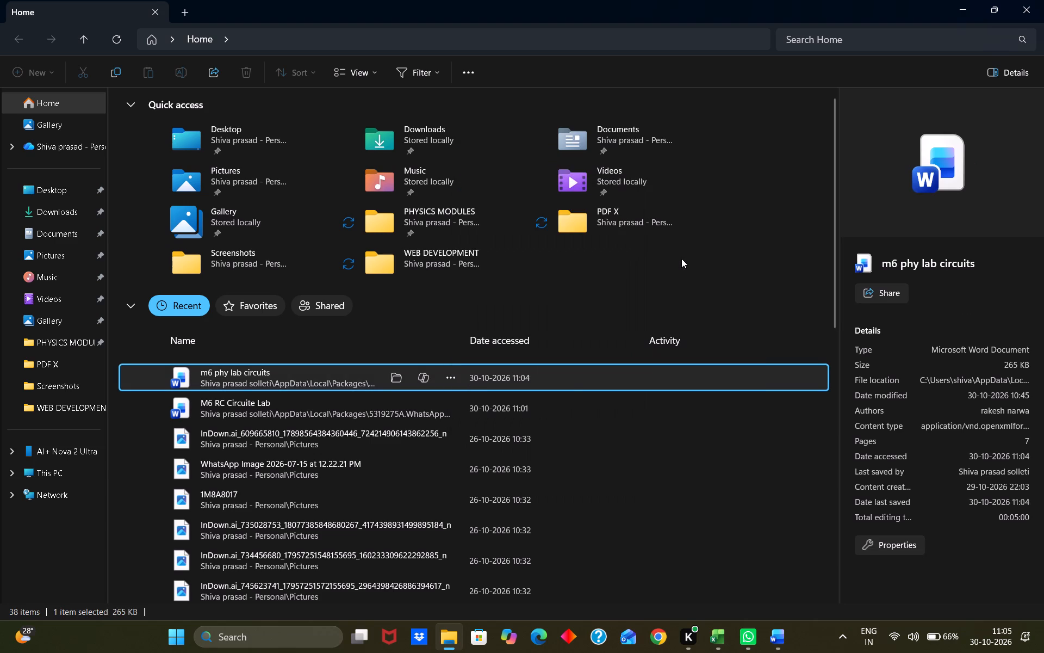
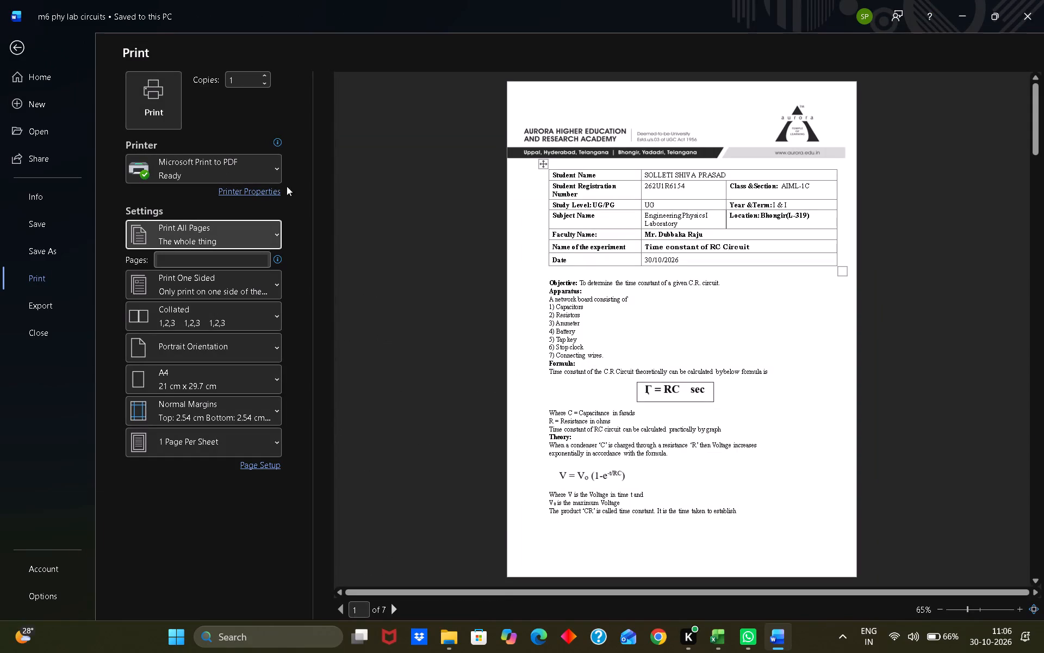
Print the lab report with Microsoft Print to PDF, saving it as LAB - 6 PHY in the WEB DEVELOPMENT folder.
left_click(239, 169)
left_click(227, 195)
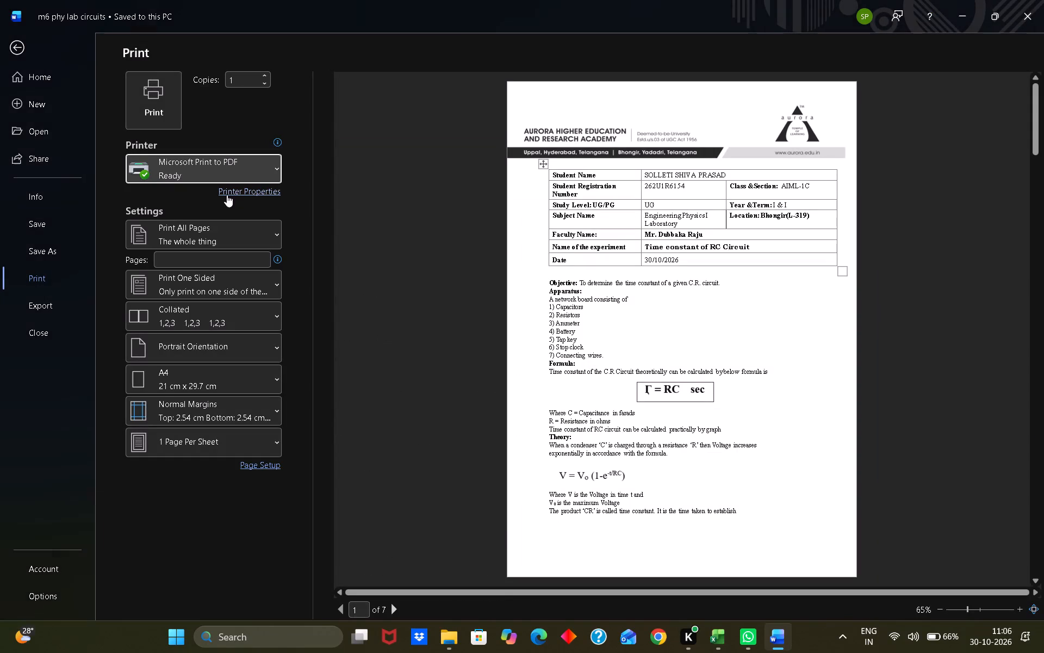
left_click(154, 85)
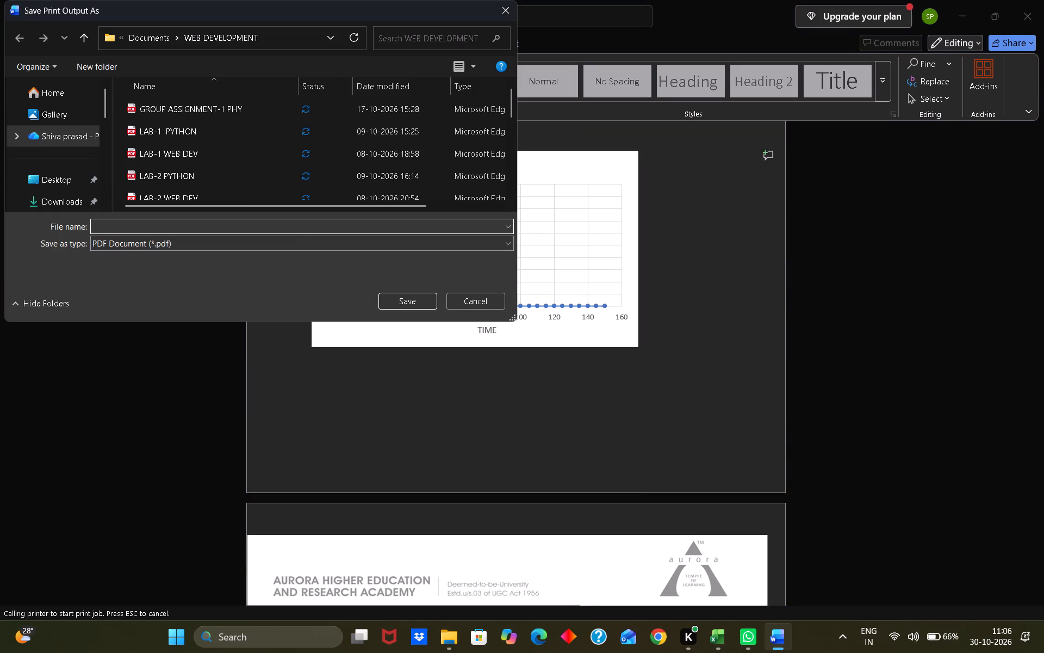
type("LAB - 6 PHY")
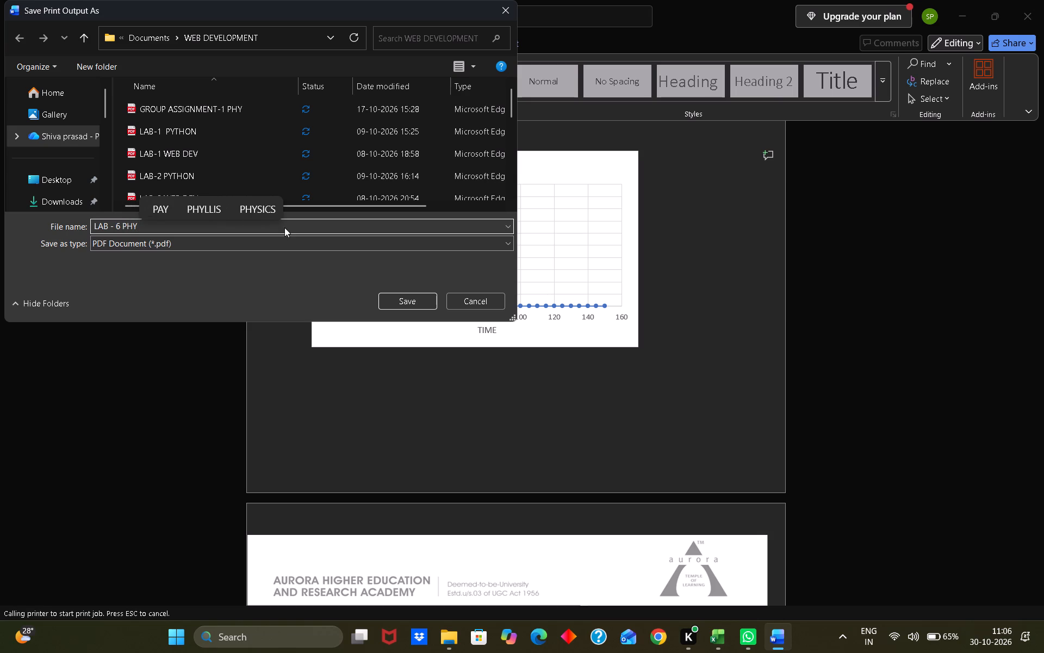
key("Return")
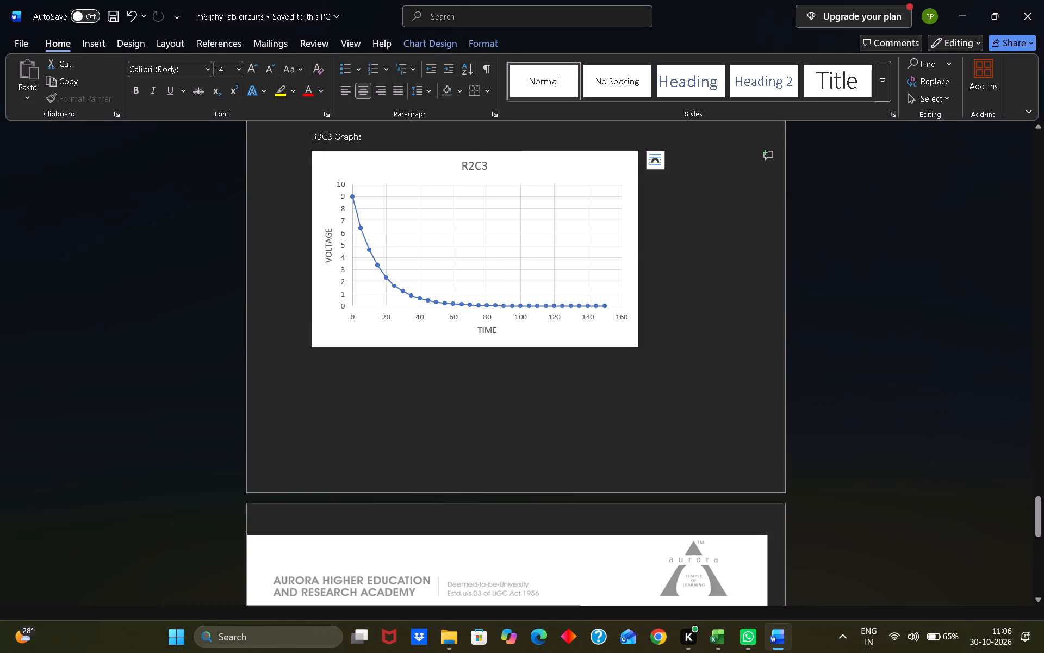
Close the lab report document and dismiss the dialog about the ongoing printing.
left_click(1033, 10)
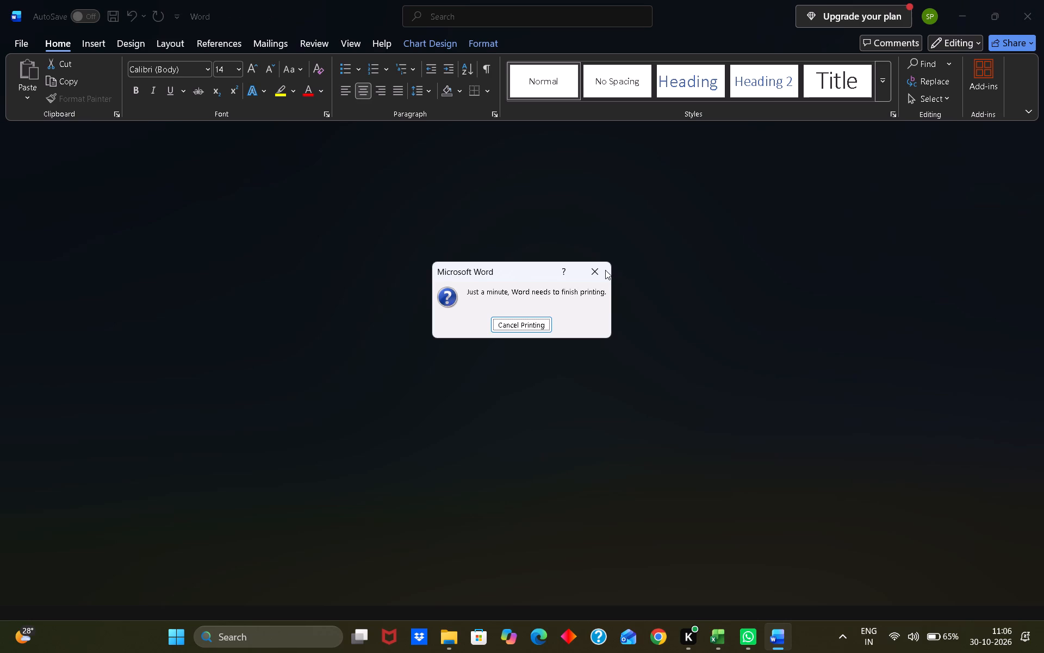
left_click(599, 273)
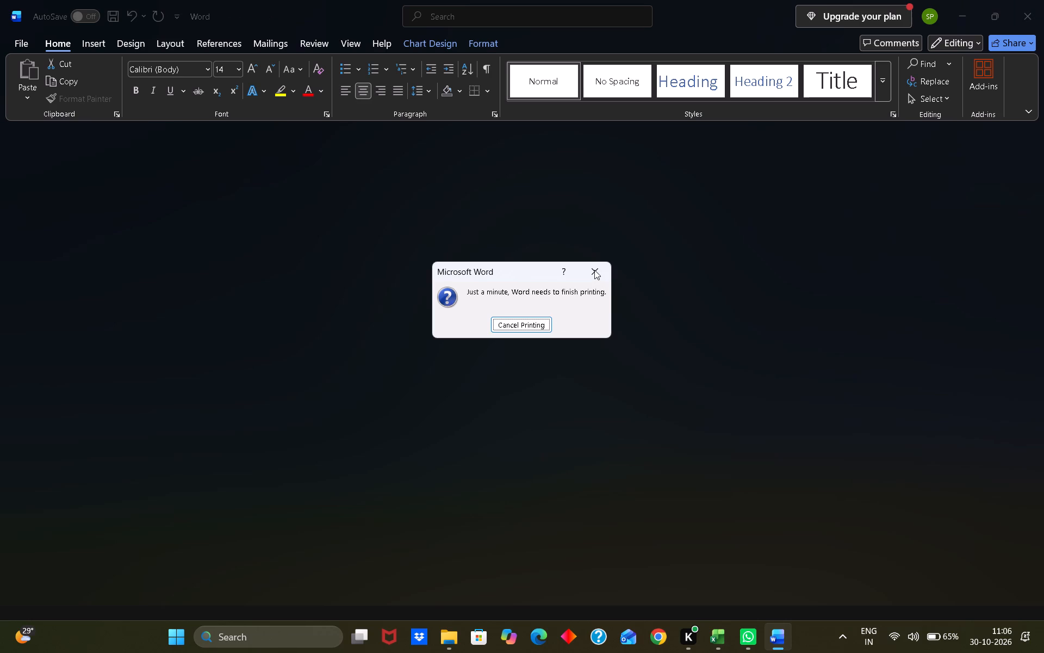
triple_click(593, 269)
triple_click(593, 269)
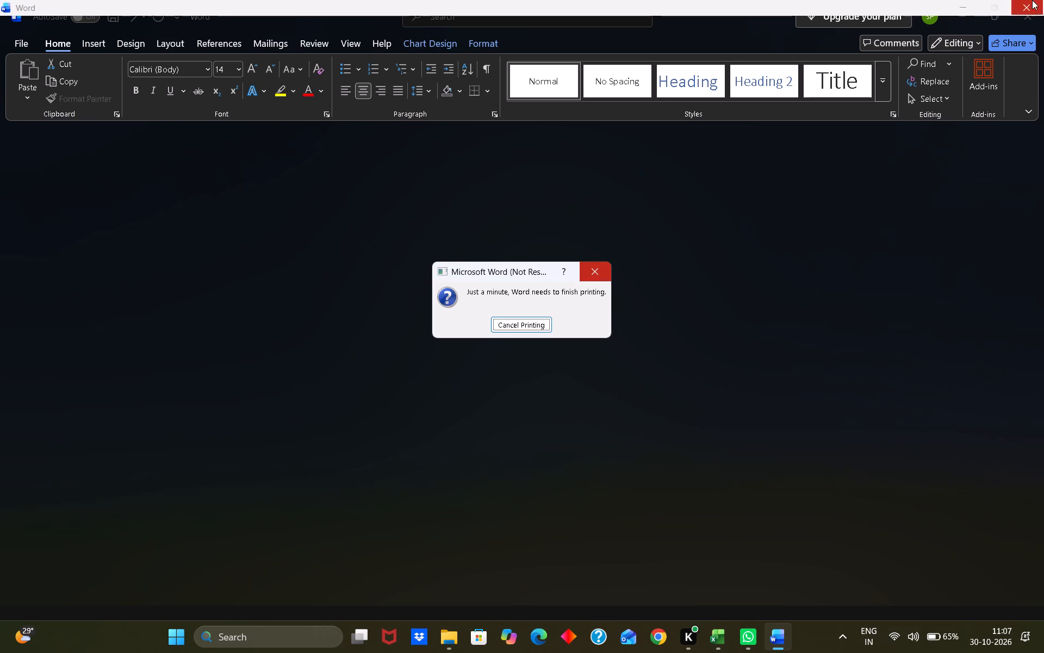
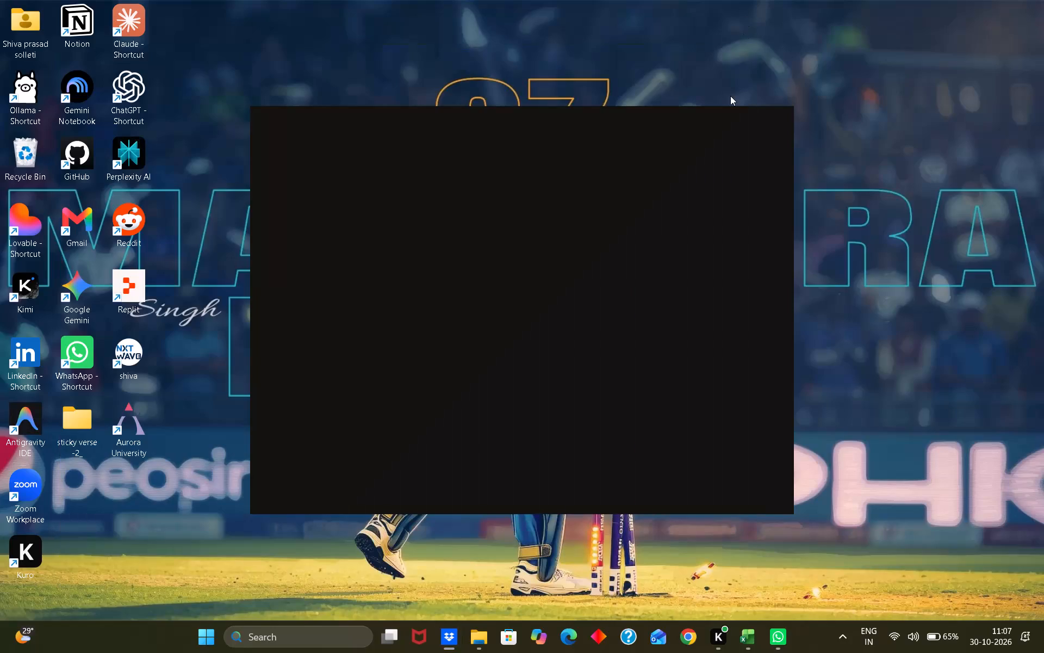
Switch to File Explorer and search Home for LAB-6 to find the lab report PDF.
left_click(477, 637)
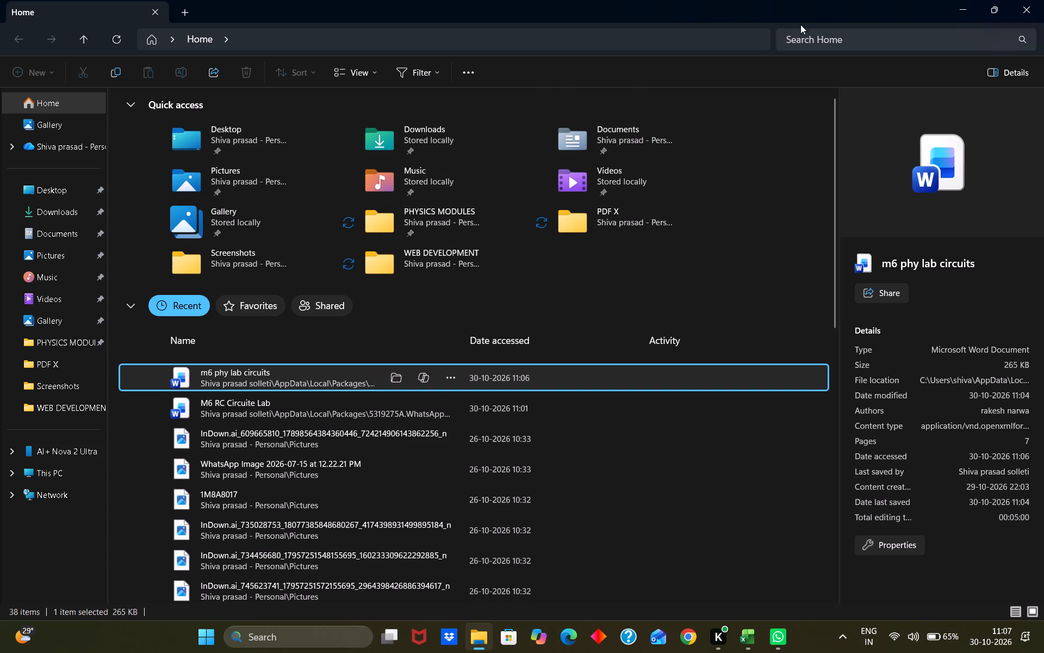
left_click(816, 34)
type("LAB-")
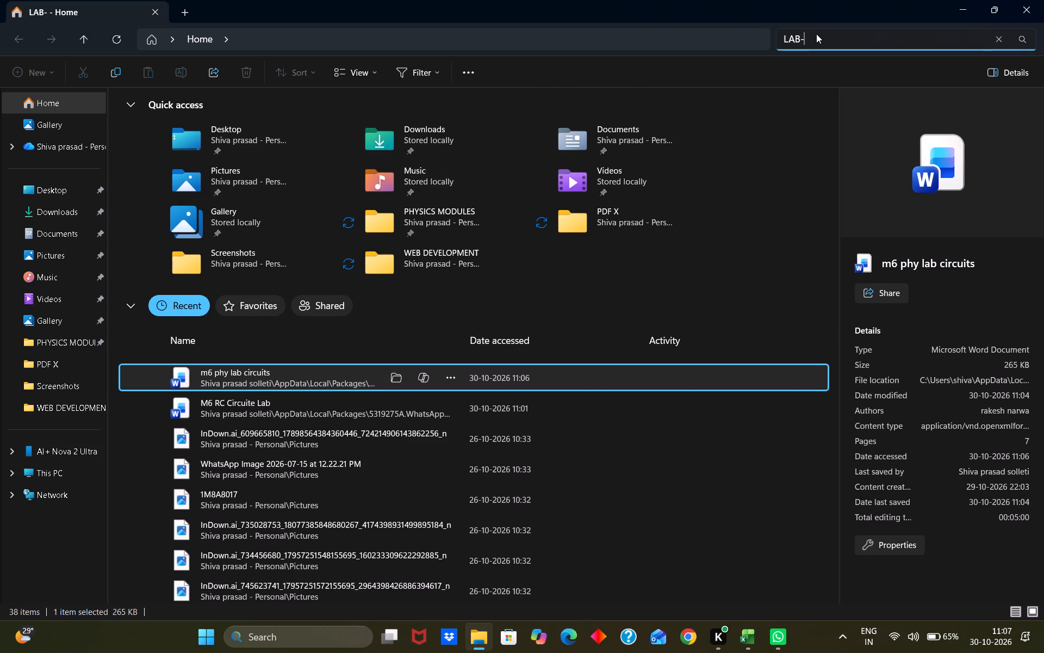
key("6")
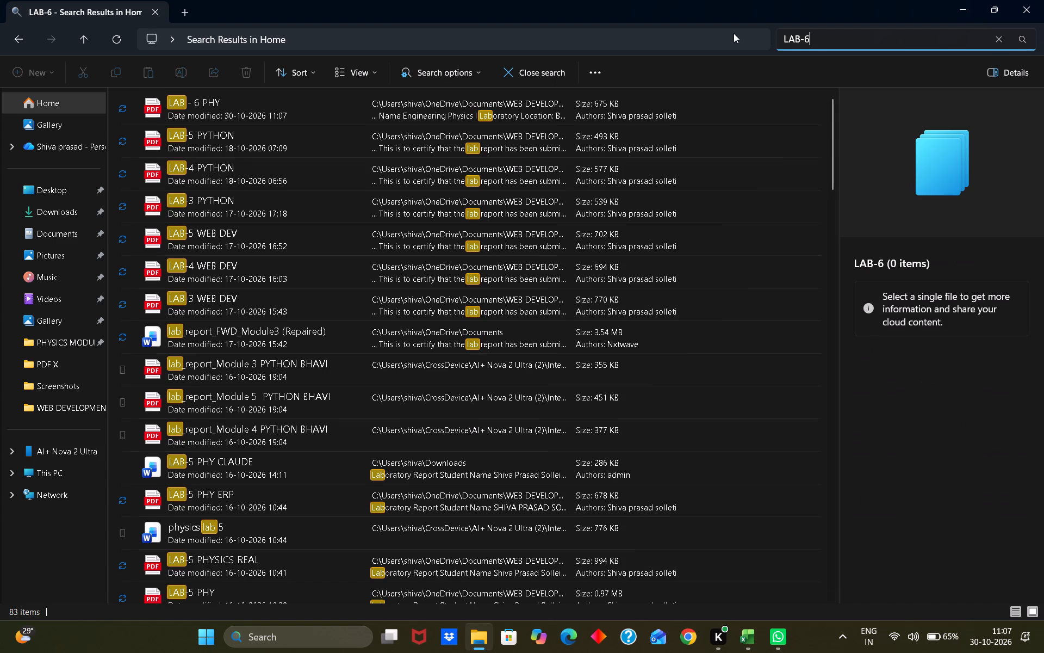
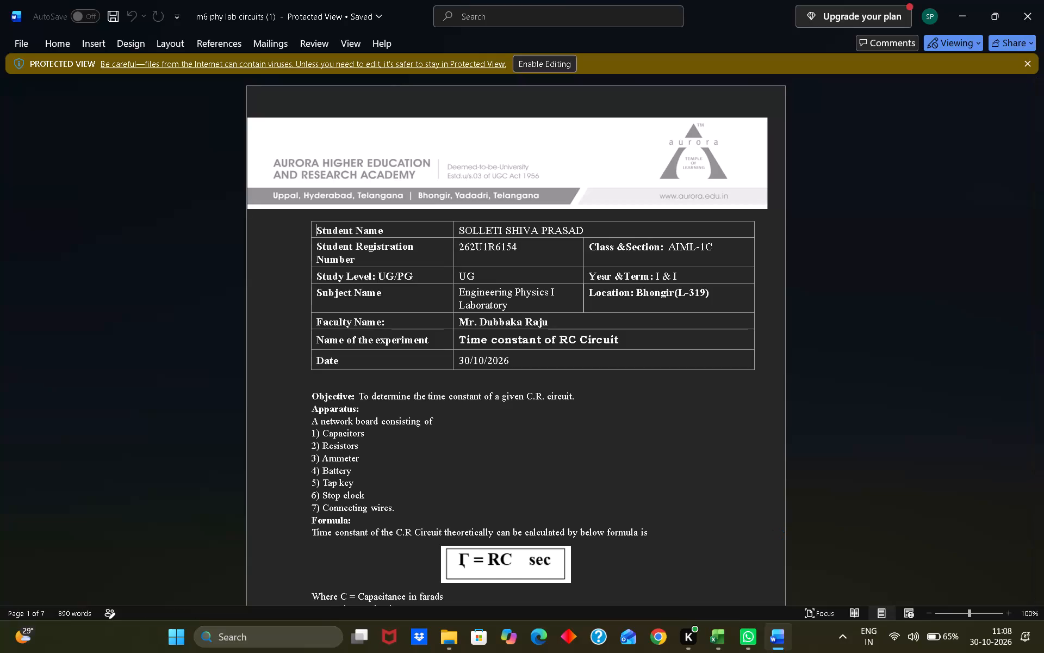
Enable editing of the protected m6 phy lab circuits (1) document.
scroll(495, 441, "down", 3)
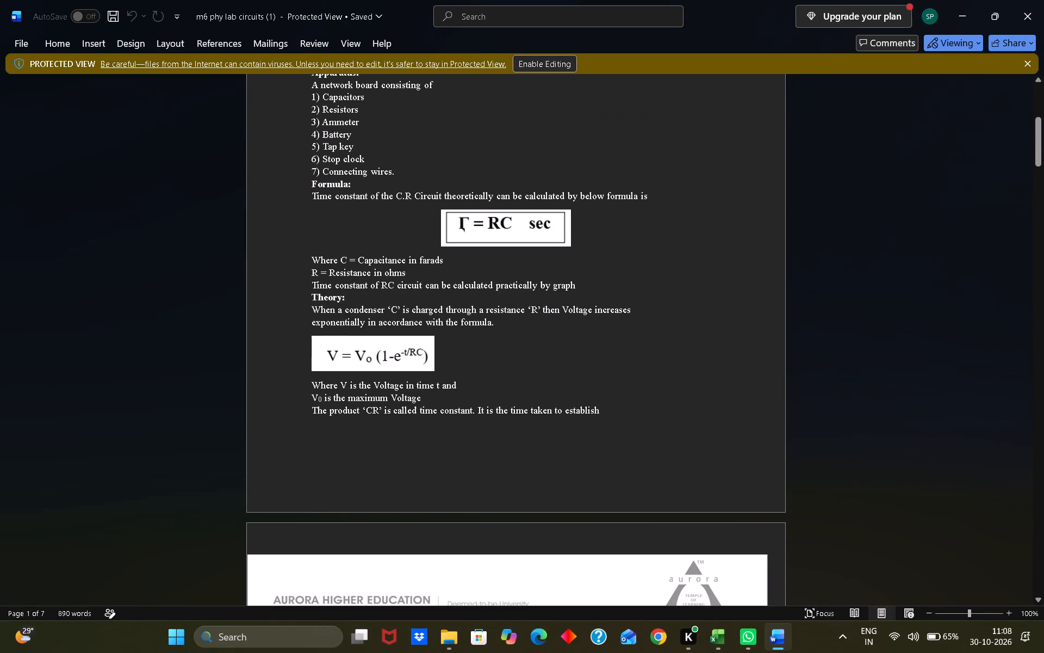
scroll(495, 441, "down", 2)
scroll(495, 441, "up", 1, "ctrl")
scroll(495, 441, "down", 1, "ctrl")
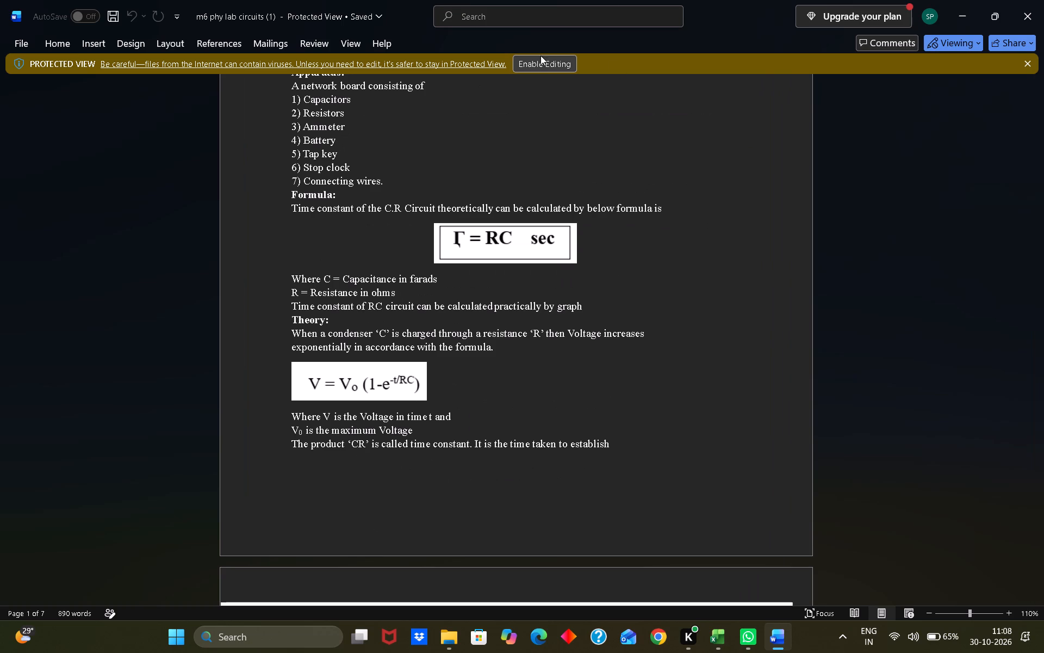
left_click(541, 65)
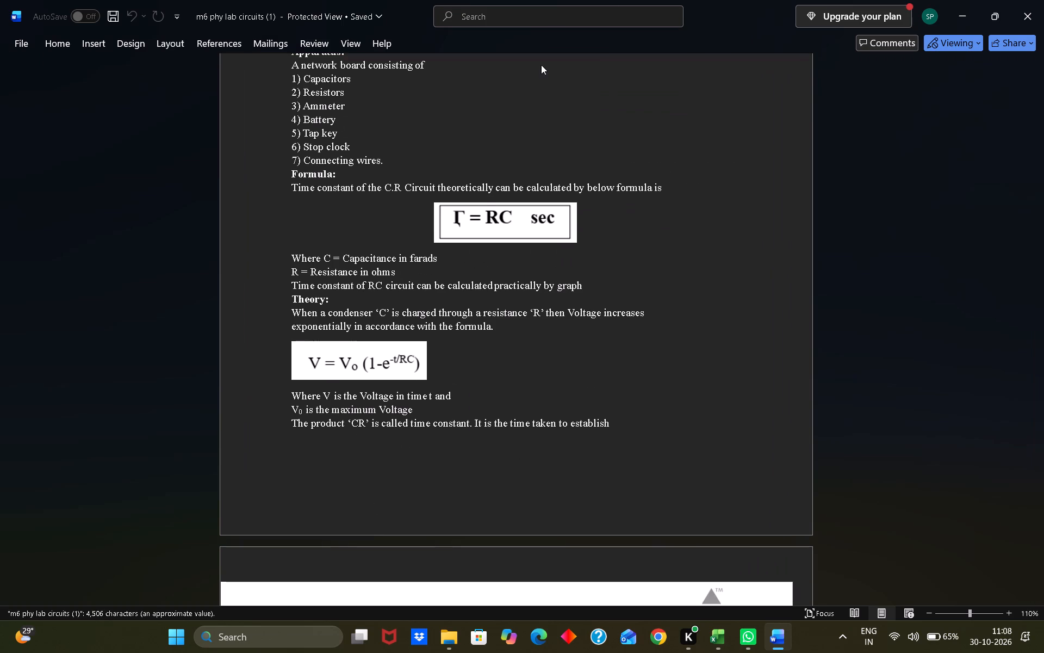
Correct the first graph's heading on page 5 to read R2C1 Graph, matching its chart title.
scroll(460, 343, "down", 18)
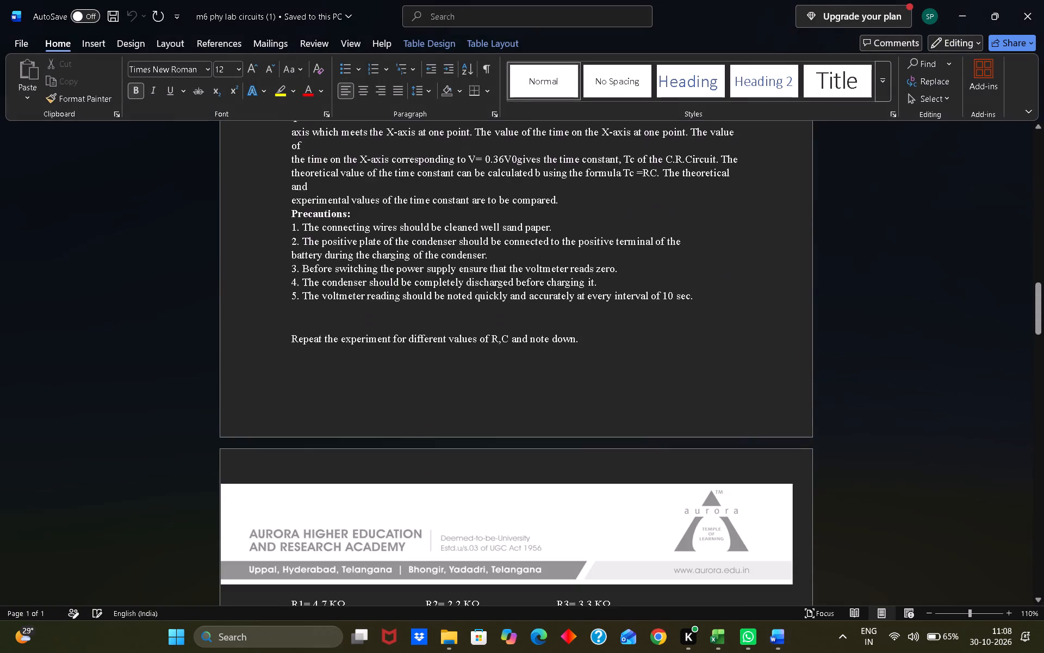
scroll(460, 343, "down", 9)
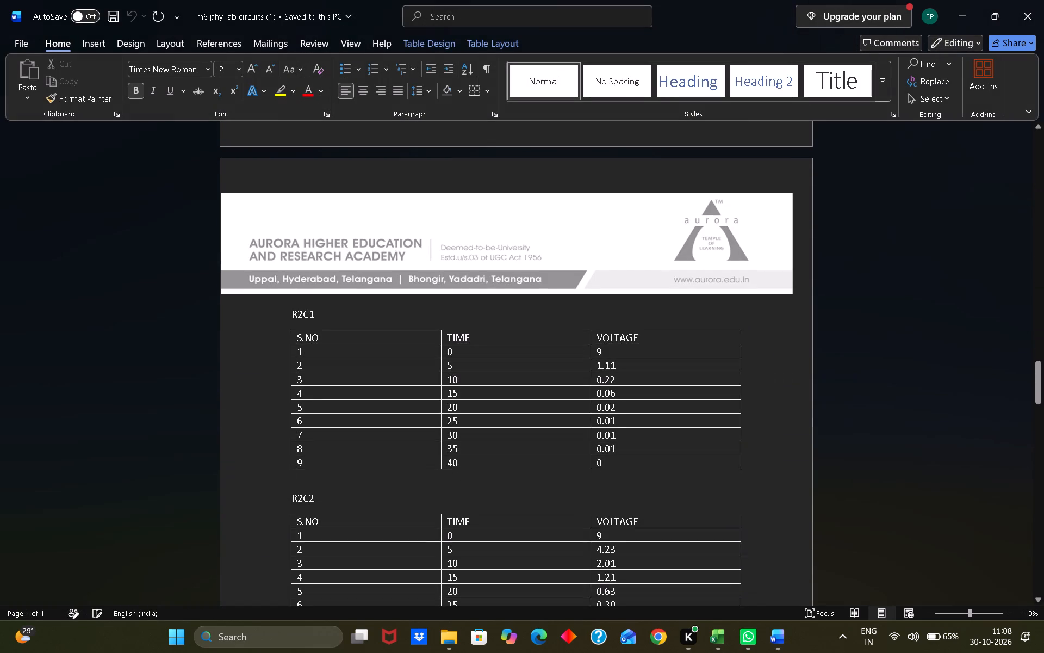
scroll(355, 397, "down", 7)
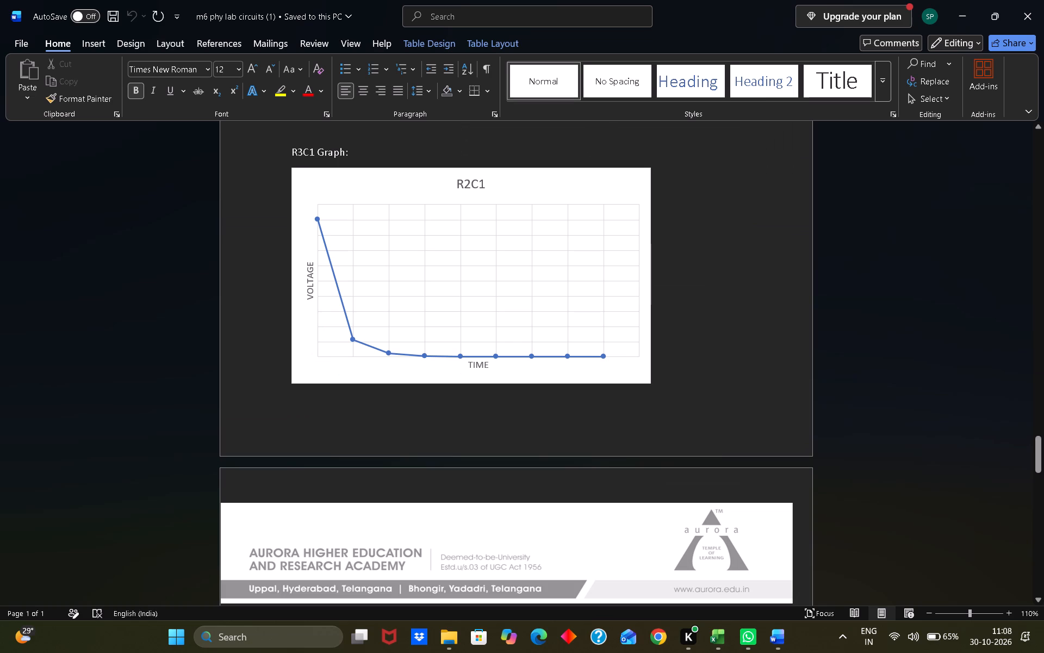
left_click(300, 151)
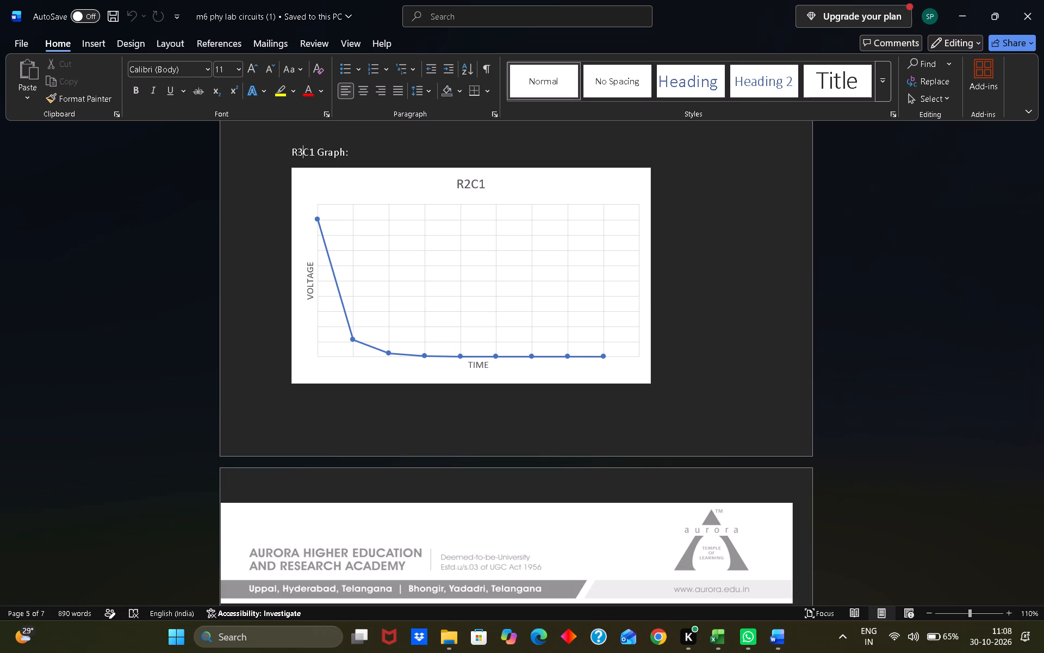
key("BackSpace")
key("2")
Correct the heading above the R2C2 chart on page 6 to read R2C2 Graph.
scroll(300, 151, "down", 3)
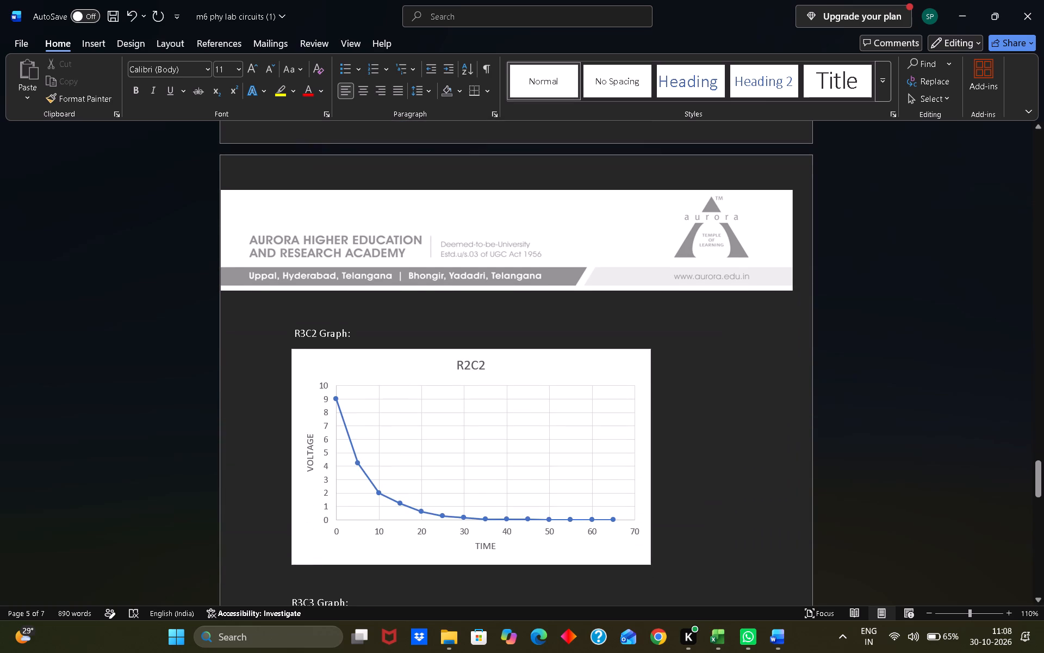
left_click(307, 332)
left_click(304, 330)
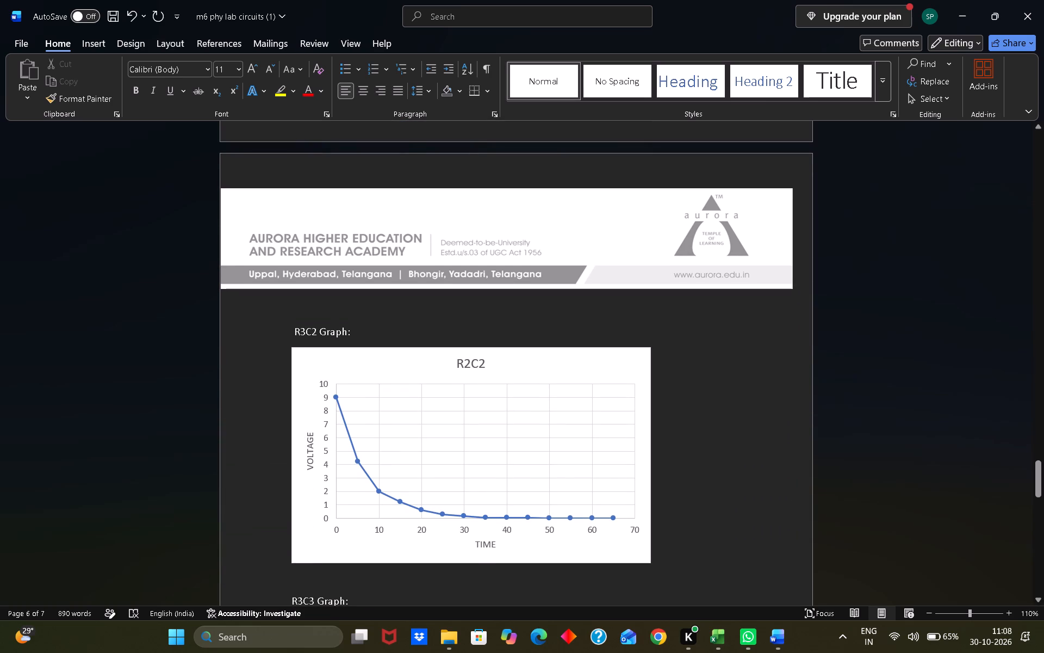
key("BackSpace")
key("2")
Correct the heading above the R2C3 chart on page 6 to read R2C3 Graph.
scroll(304, 330, "right", 1)
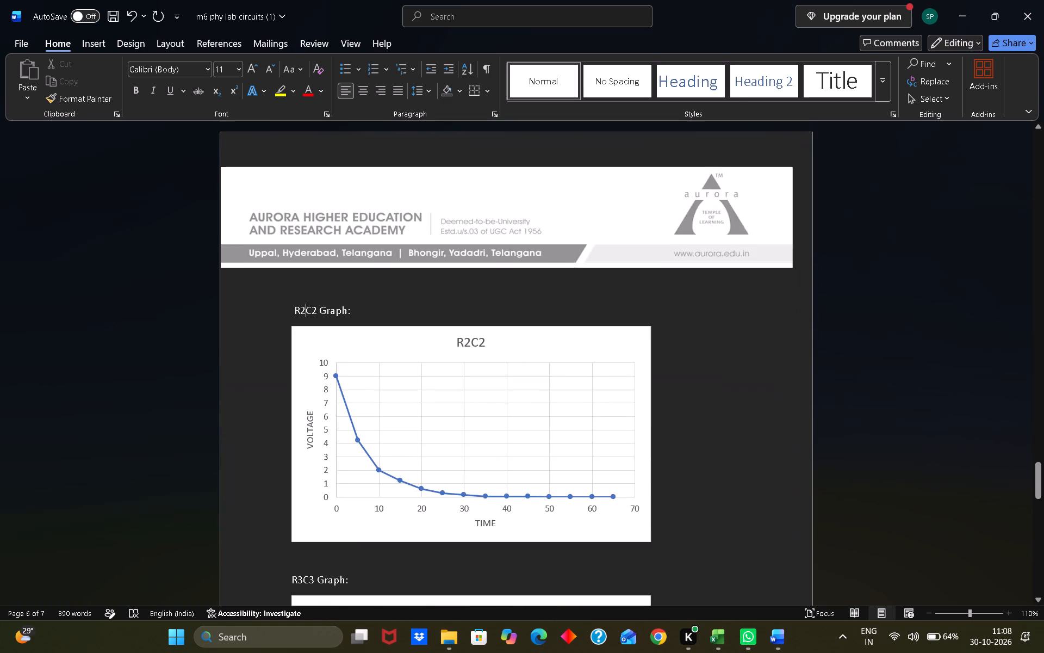
scroll(304, 330, "right", 1)
scroll(304, 330, "down", 1)
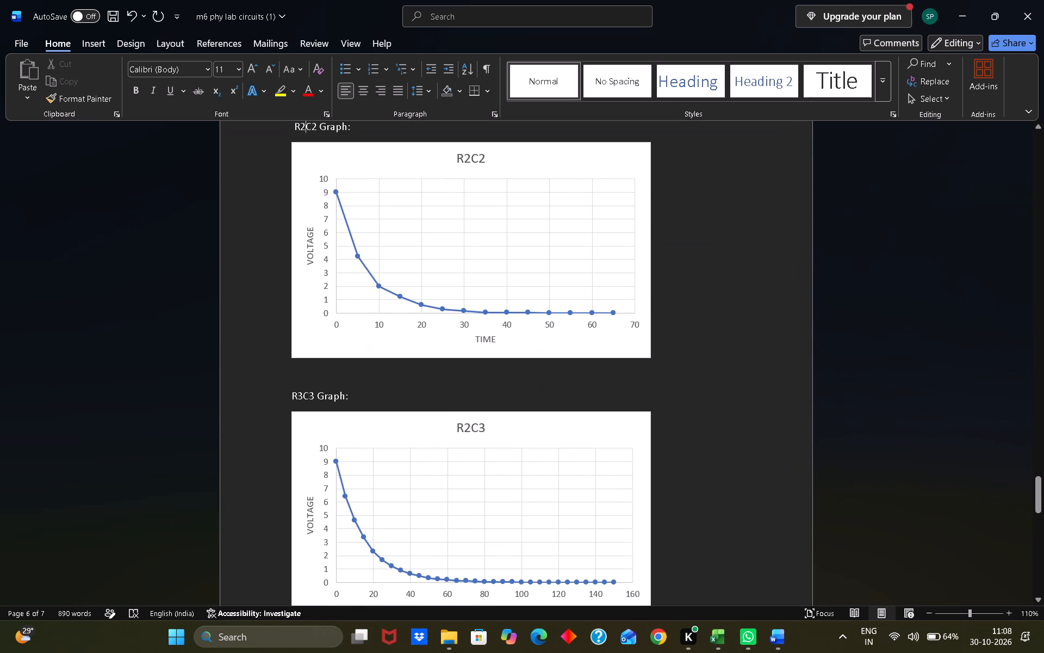
left_click(301, 395)
key("BackSpace")
key("2")
Review the RESULT section, the experimental time constant values and the Viva Questions on the last page.
scroll(359, 370, "down", 2)
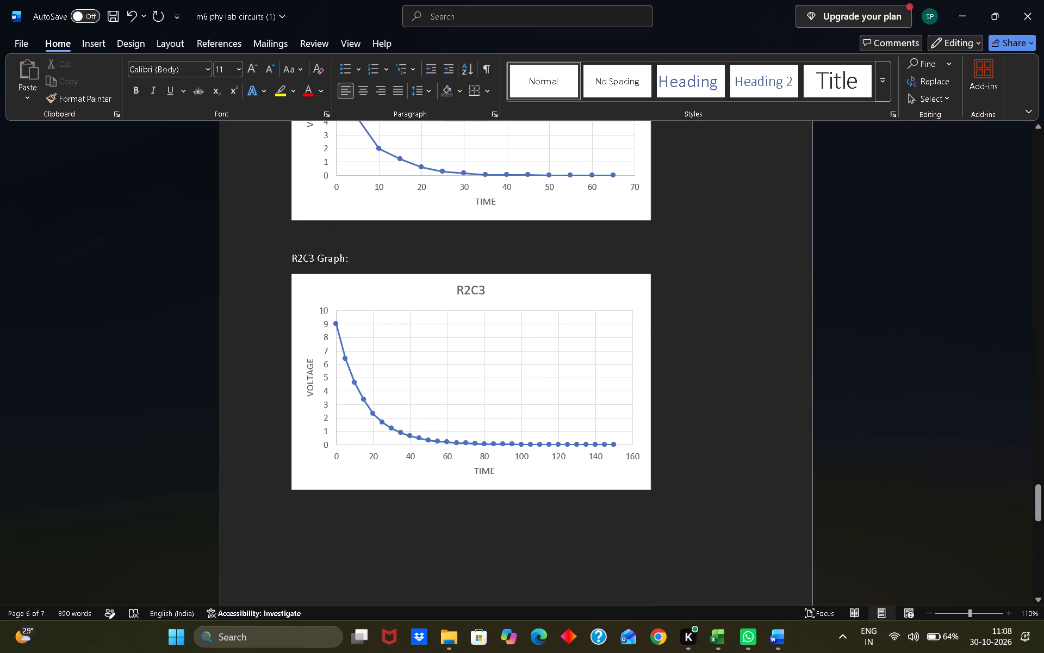
scroll(359, 370, "down", 7)
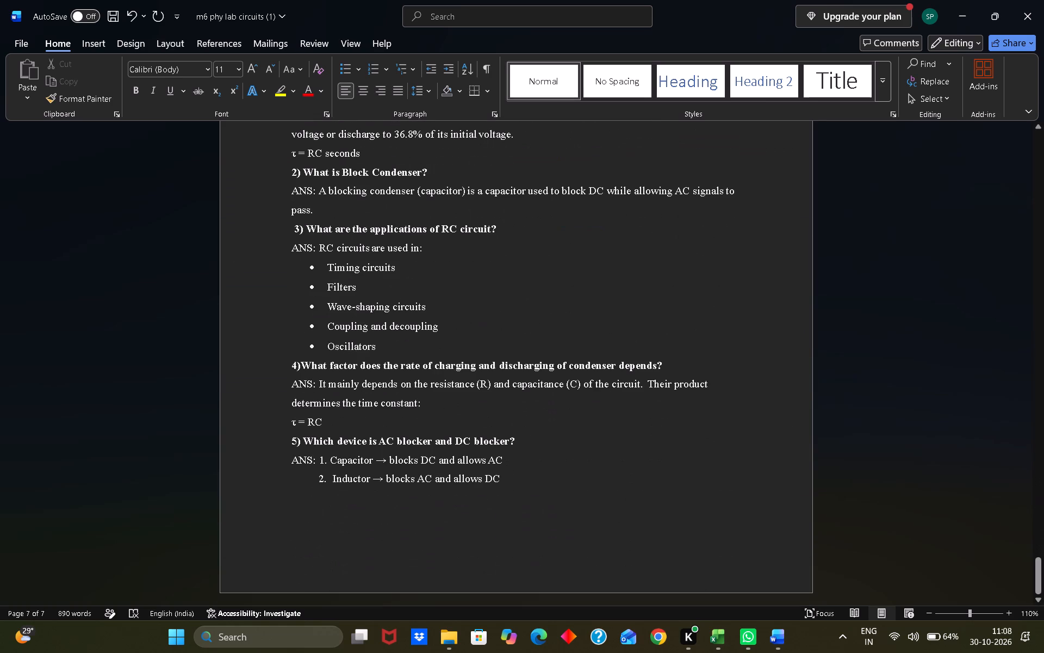
scroll(359, 370, "down", 1)
scroll(359, 370, "up", 1)
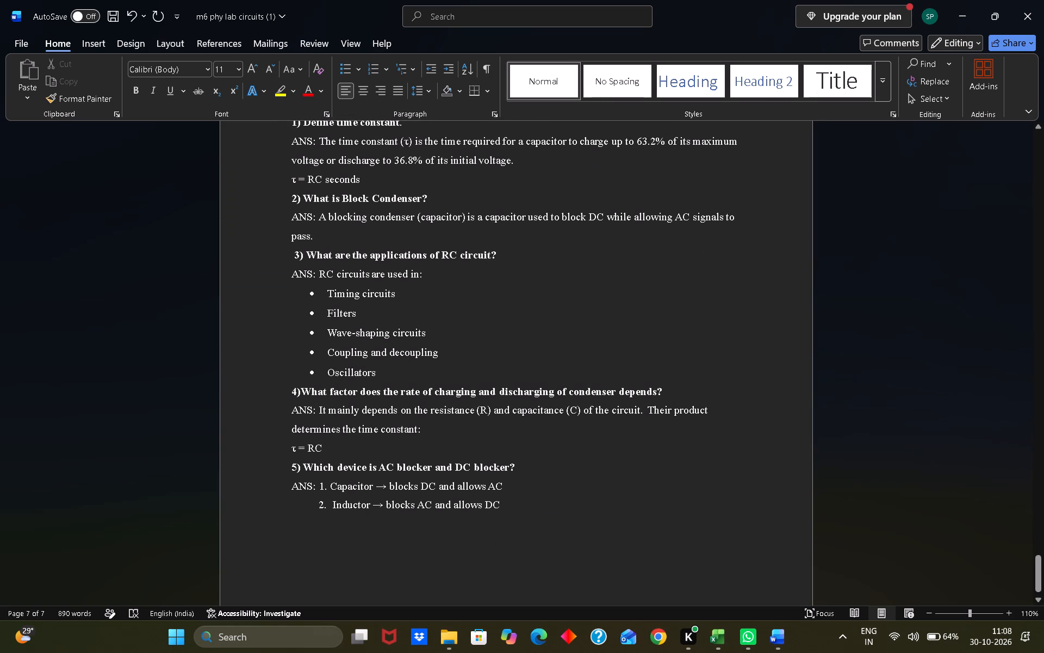
scroll(359, 370, "up", 1)
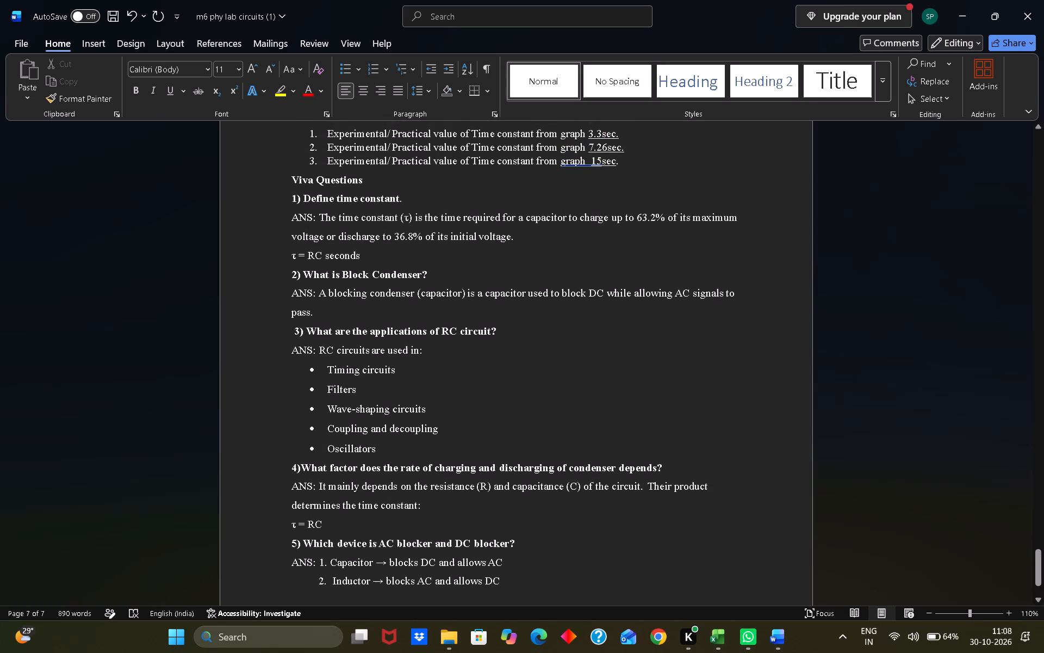
scroll(359, 370, "up", 2)
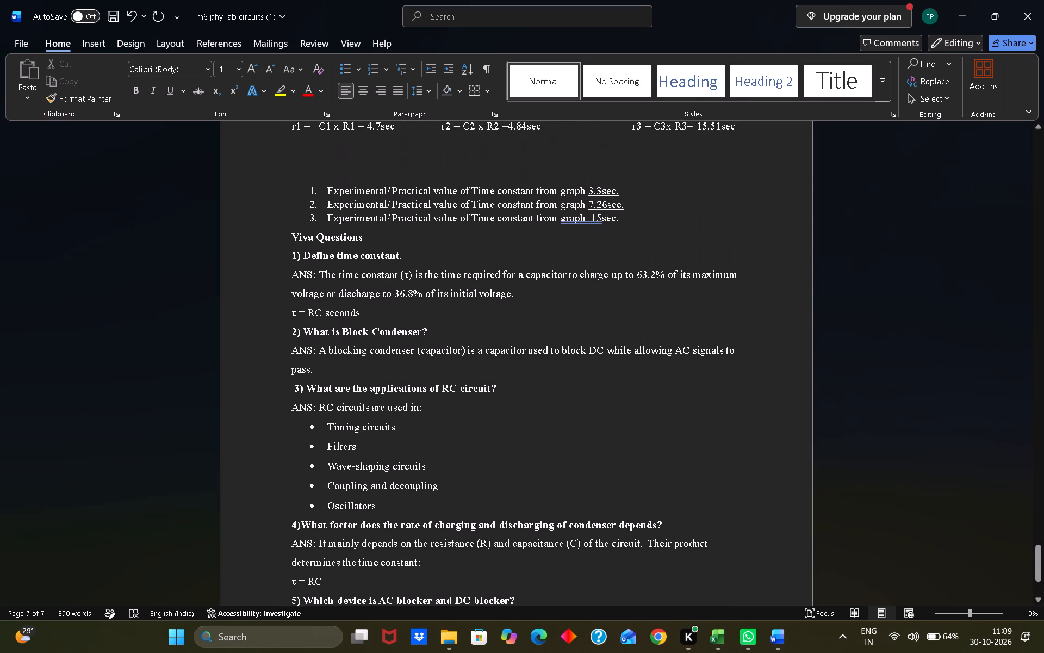
scroll(359, 370, "up", 2)
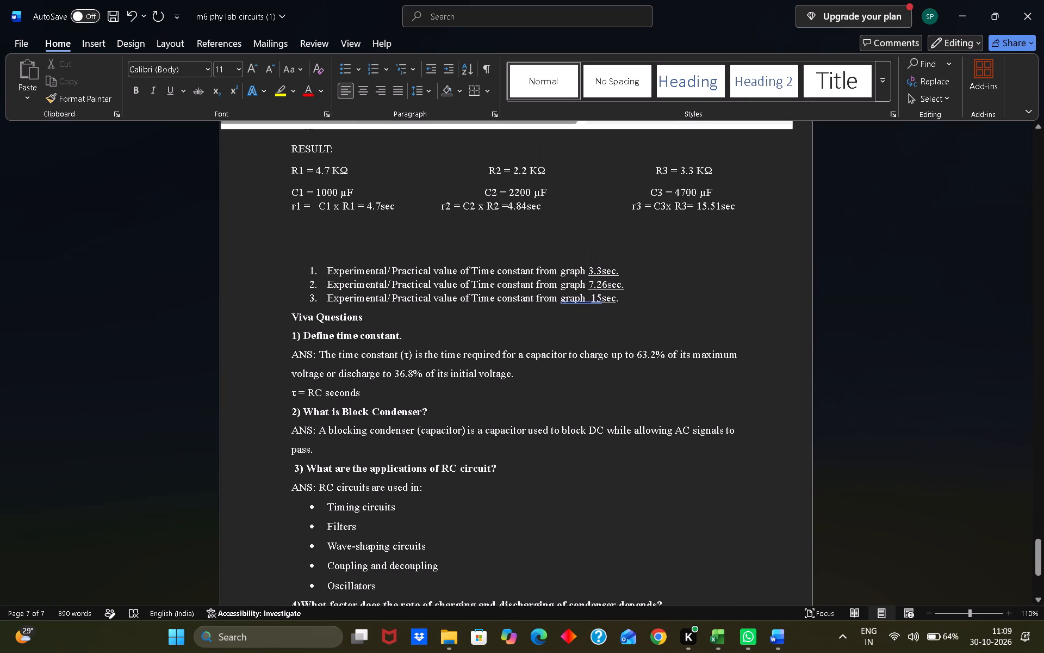
scroll(359, 370, "up", 2)
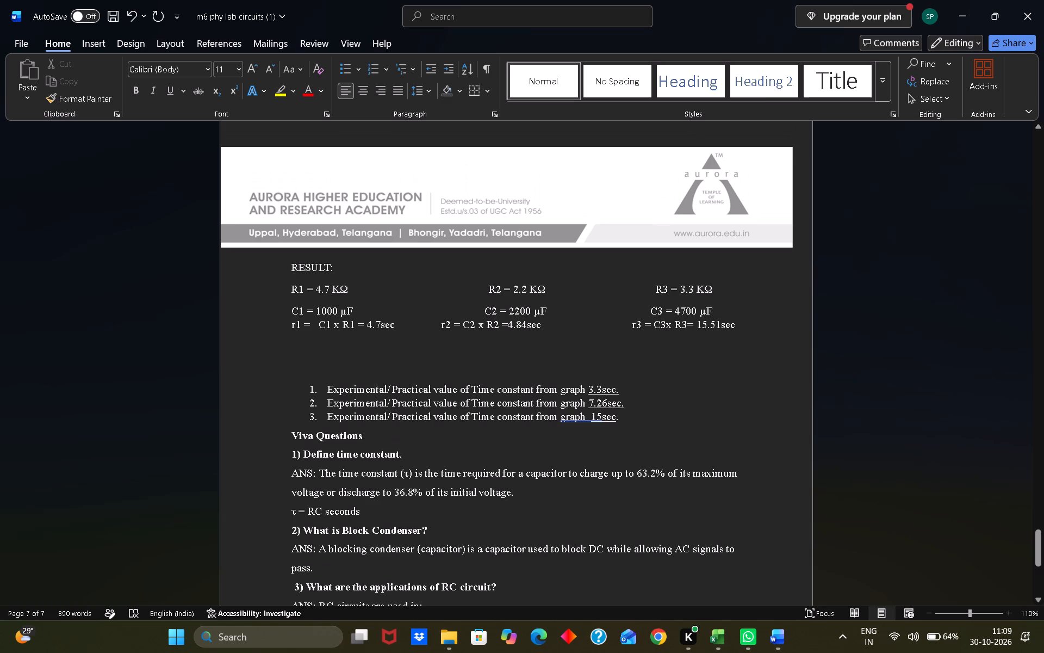
scroll(359, 370, "up", 2)
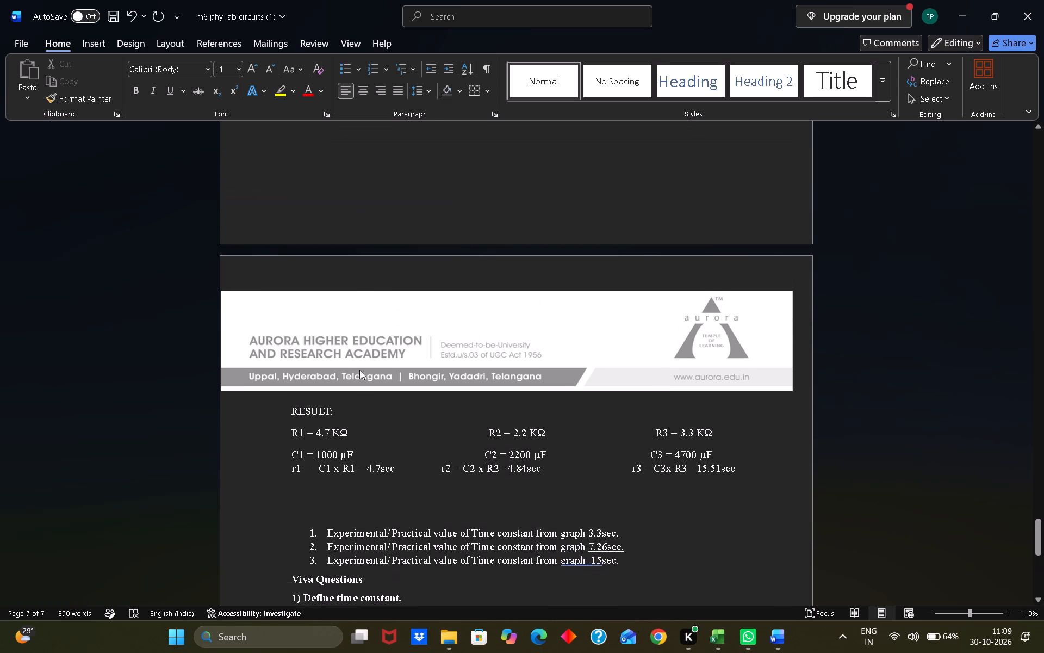
scroll(359, 370, "up", 3)
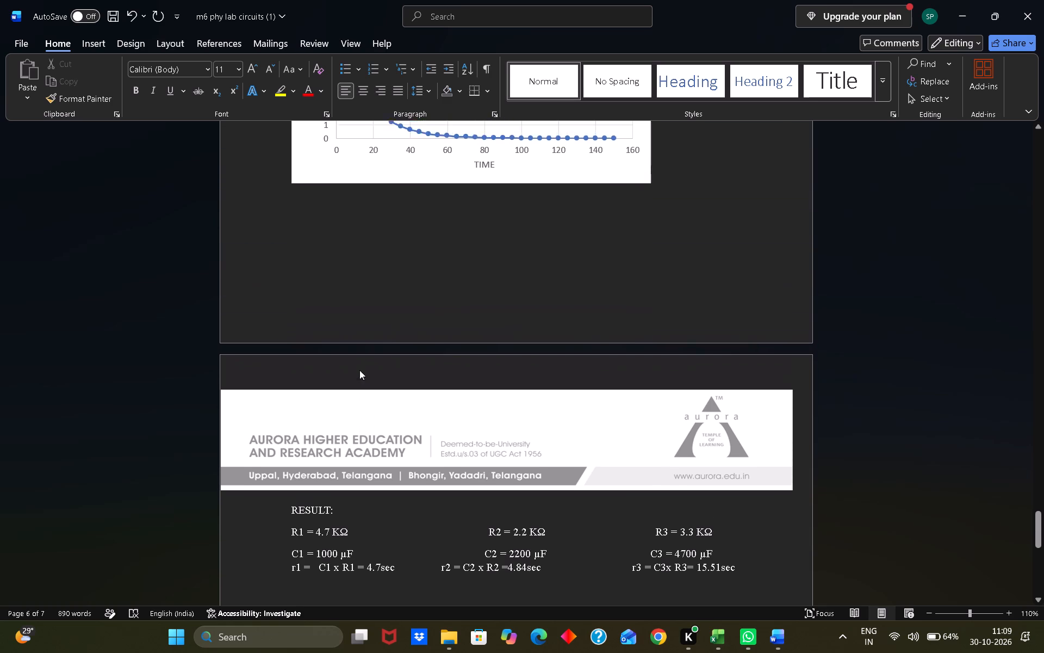
scroll(359, 370, "up", 2)
scroll(359, 370, "down", 4)
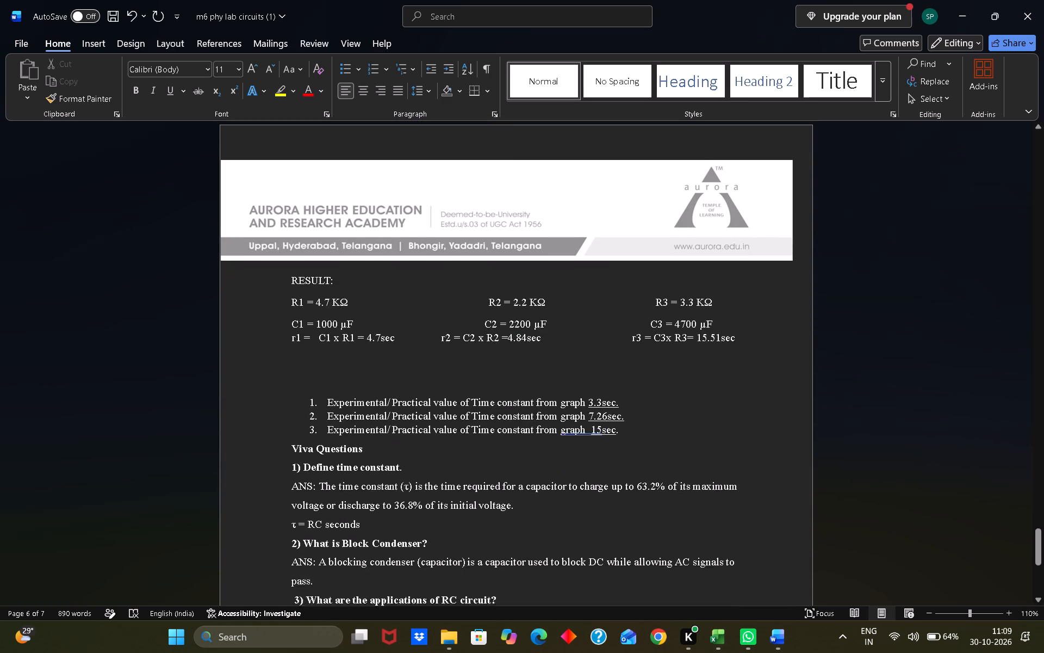
scroll(361, 329, "down", 1)
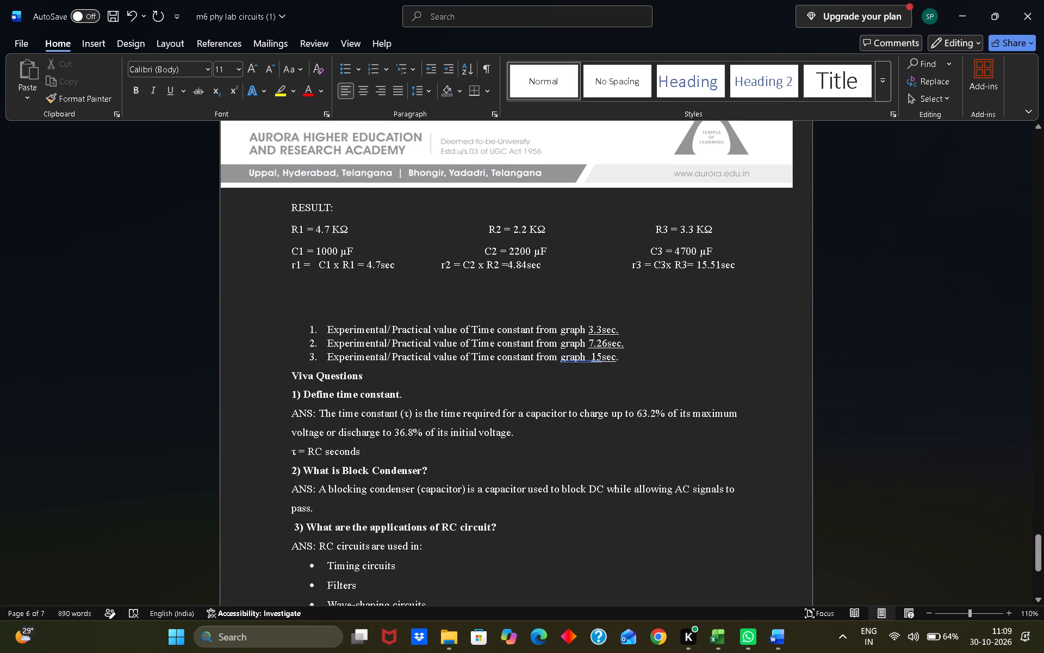
scroll(361, 329, "right", 1)
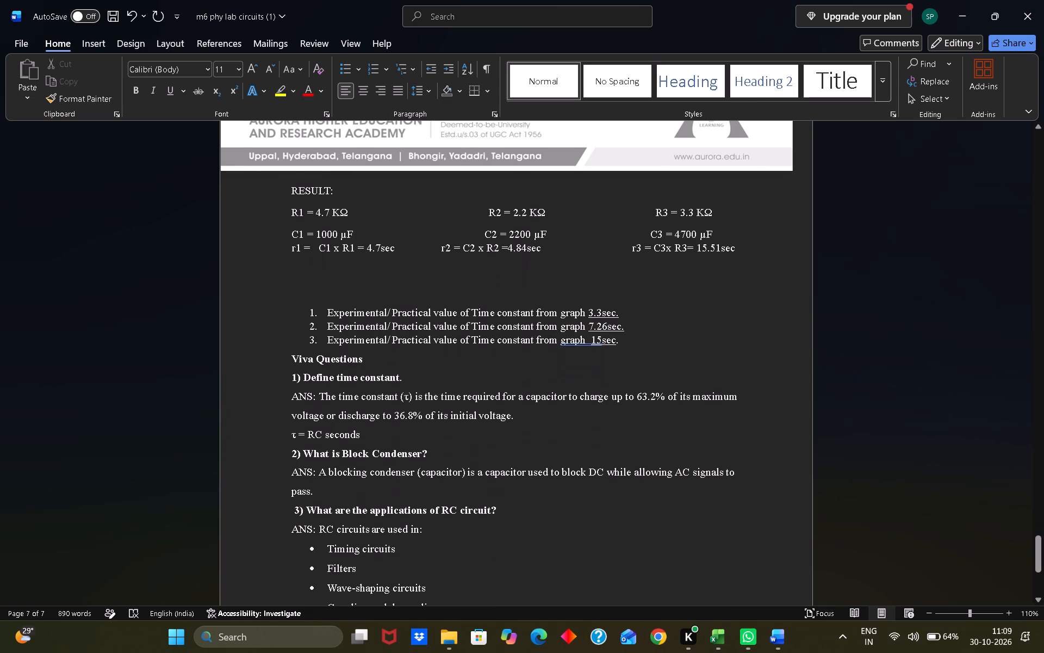
scroll(361, 329, "right", 2)
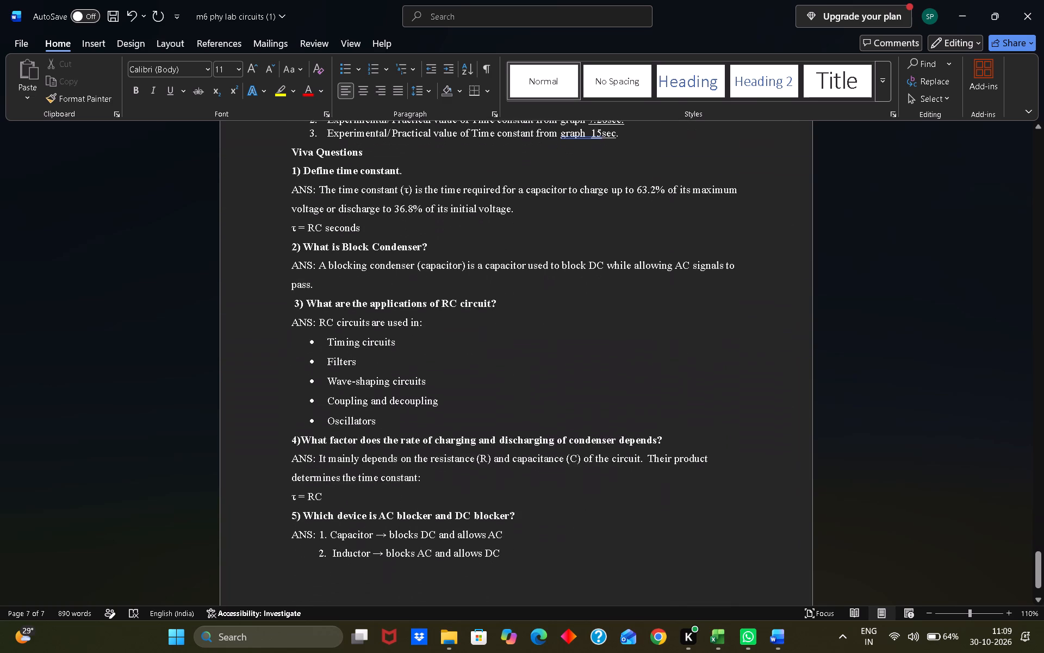
scroll(361, 329, "right", 1)
Print all pages with Microsoft Print to PDF, saving the file as LAB - 6 PHY REAL in the WEB DEVELOPMENT folder.
key("ctrl+p")
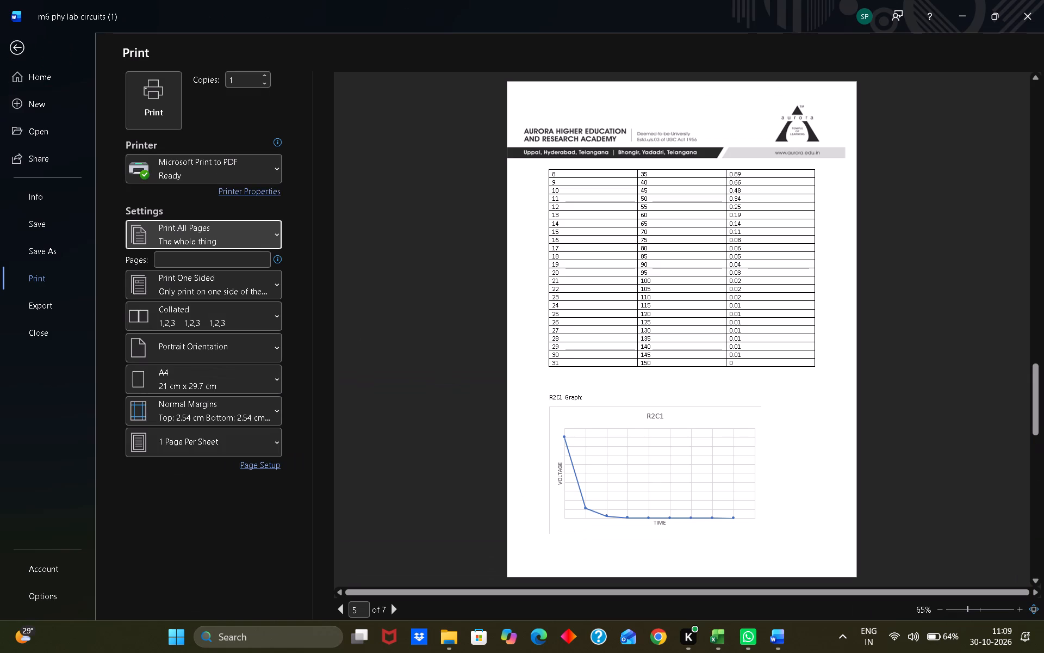
left_click(231, 155)
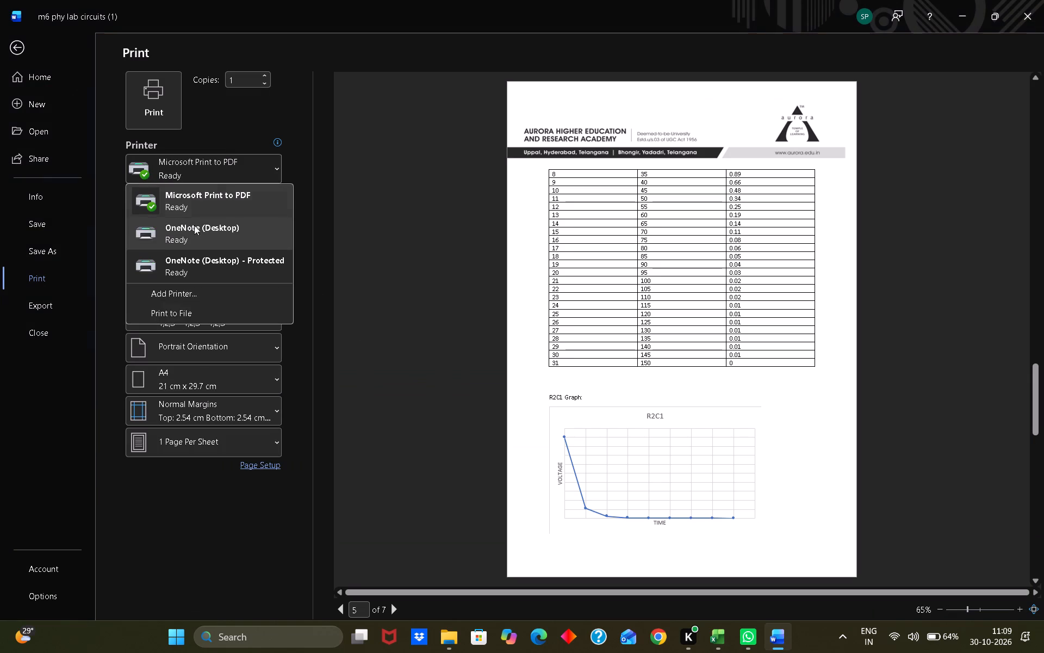
left_click(229, 188)
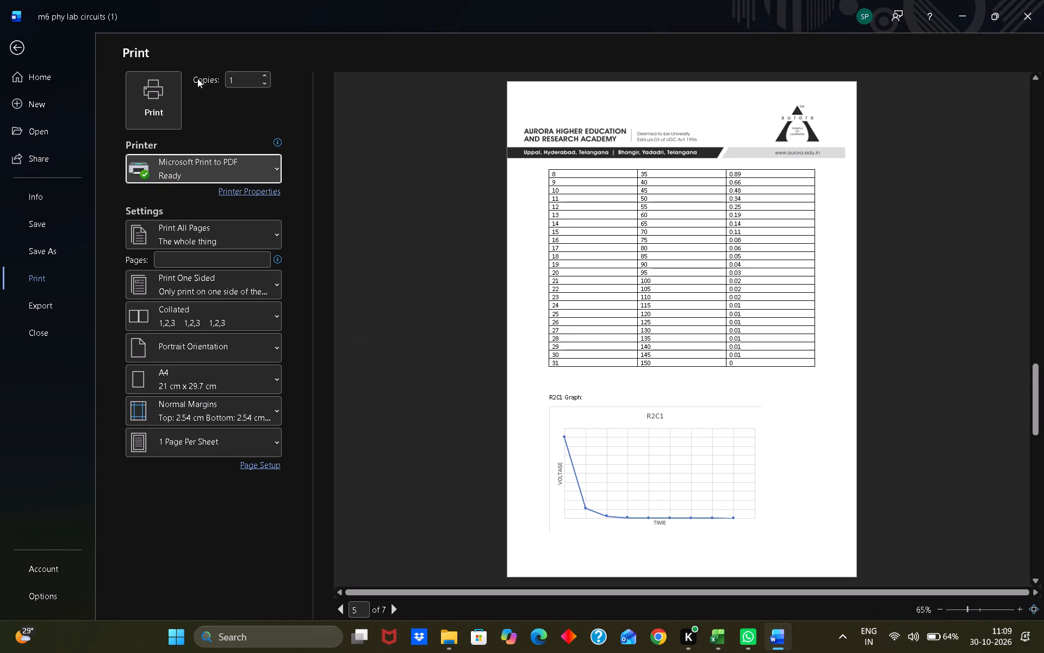
left_click(158, 83)
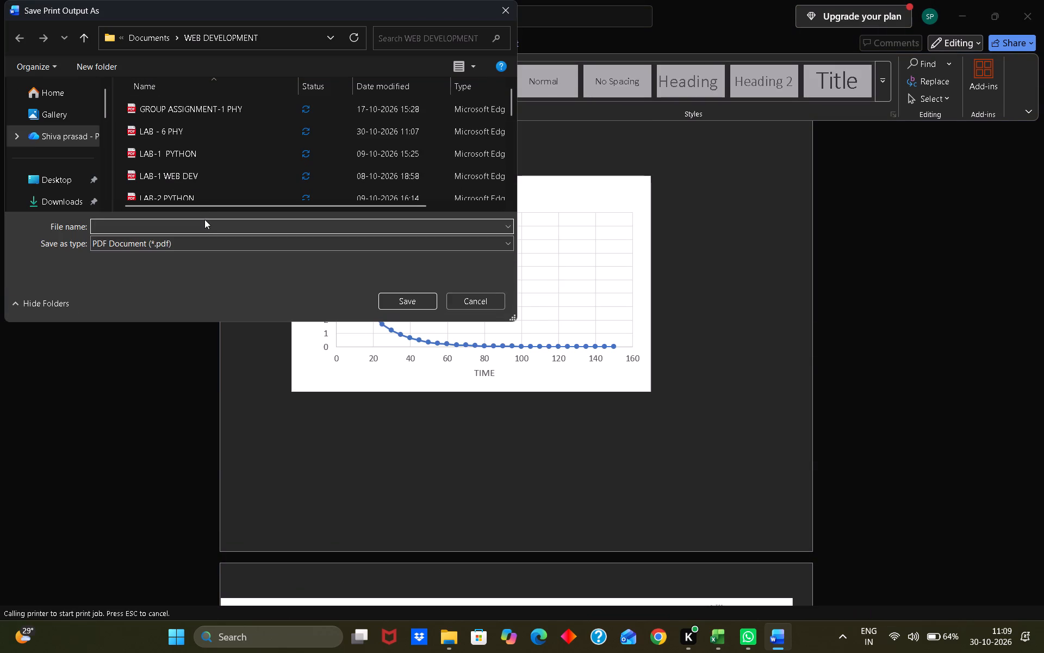
type("LAB -")
key("space")
type("6")
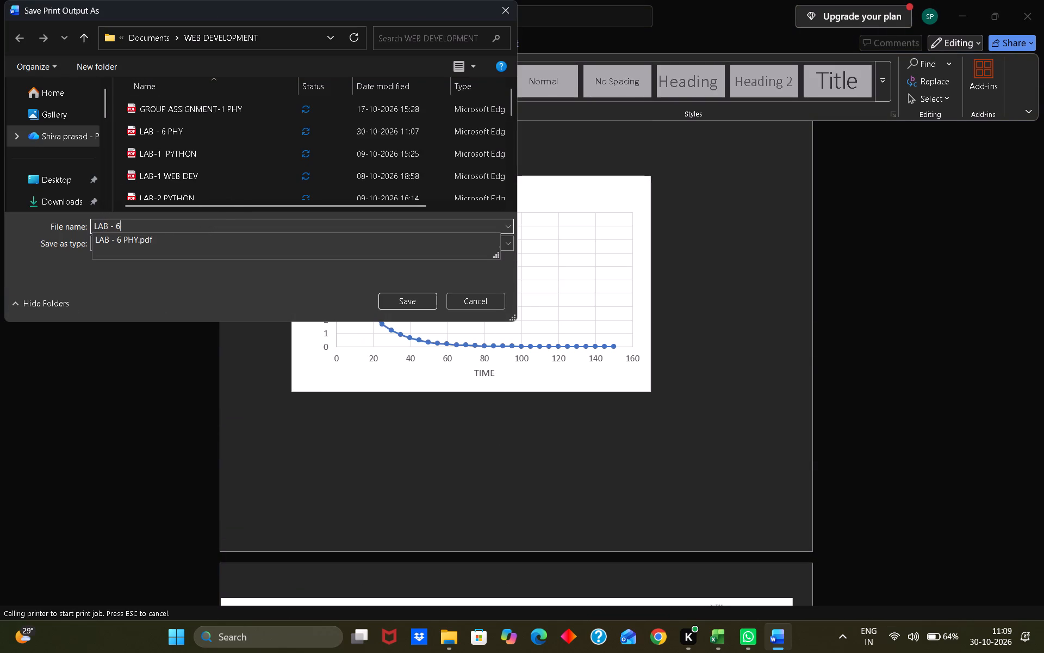
key("space")
type("PHY")
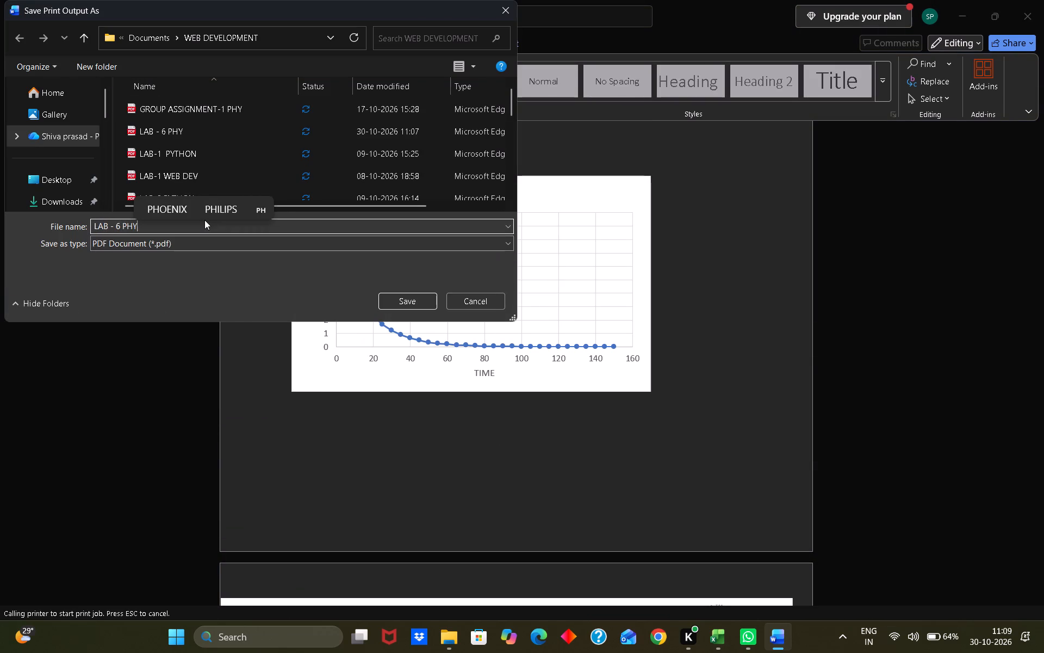
key("space")
type("RE")
type("AL")
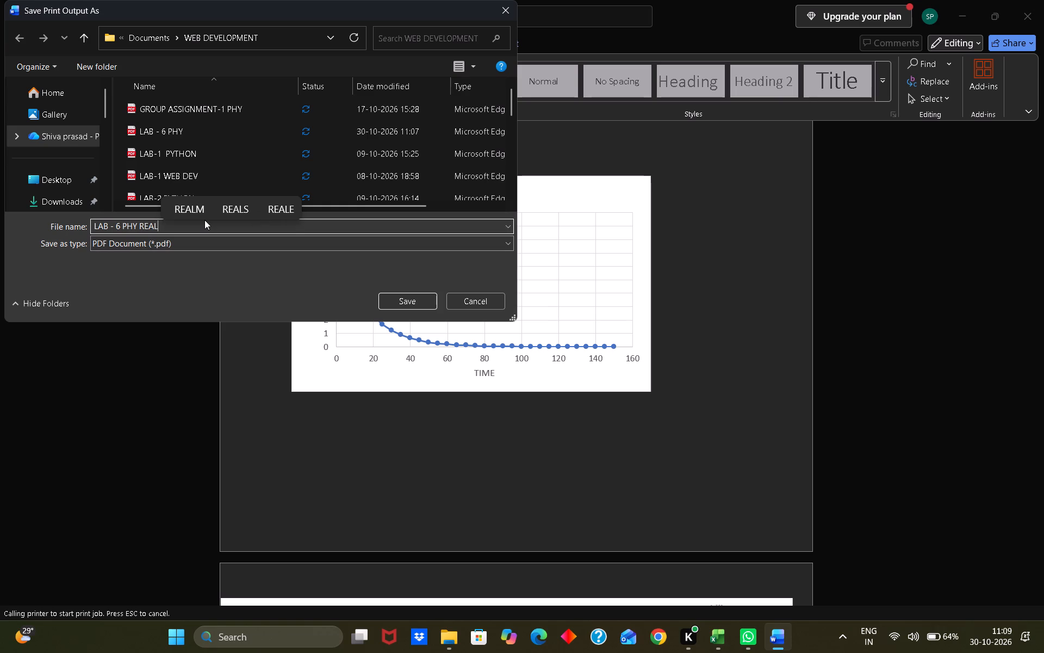
key("Return")
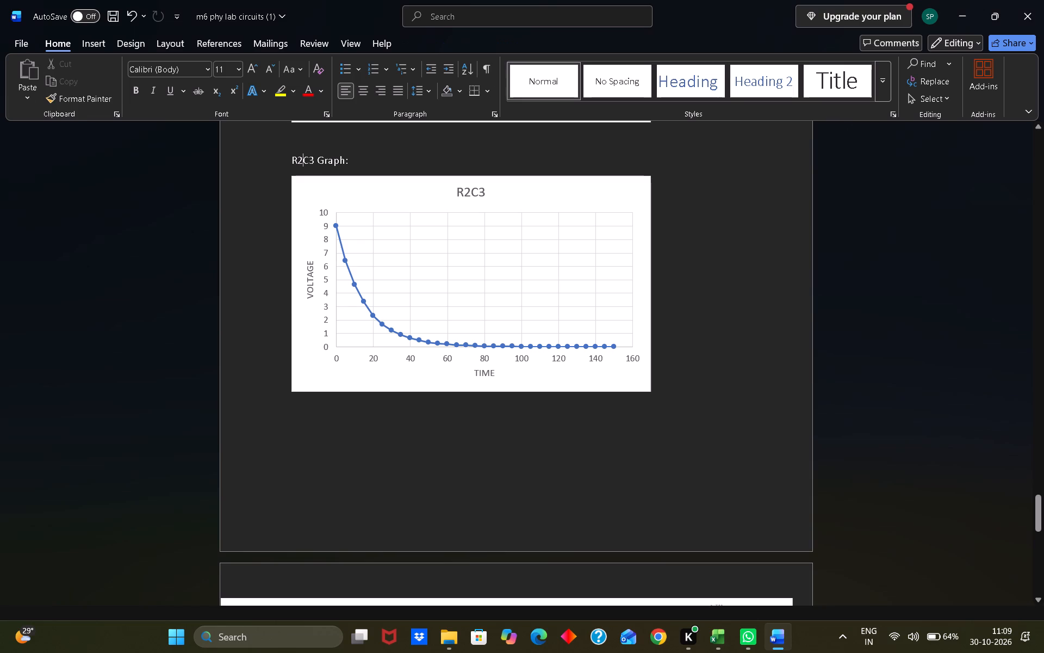
Switch to File Explorer, search Home for LAB-6 and open the LAB - 6 PHY REAL PDF.
left_click(449, 636)
left_click(916, 42)
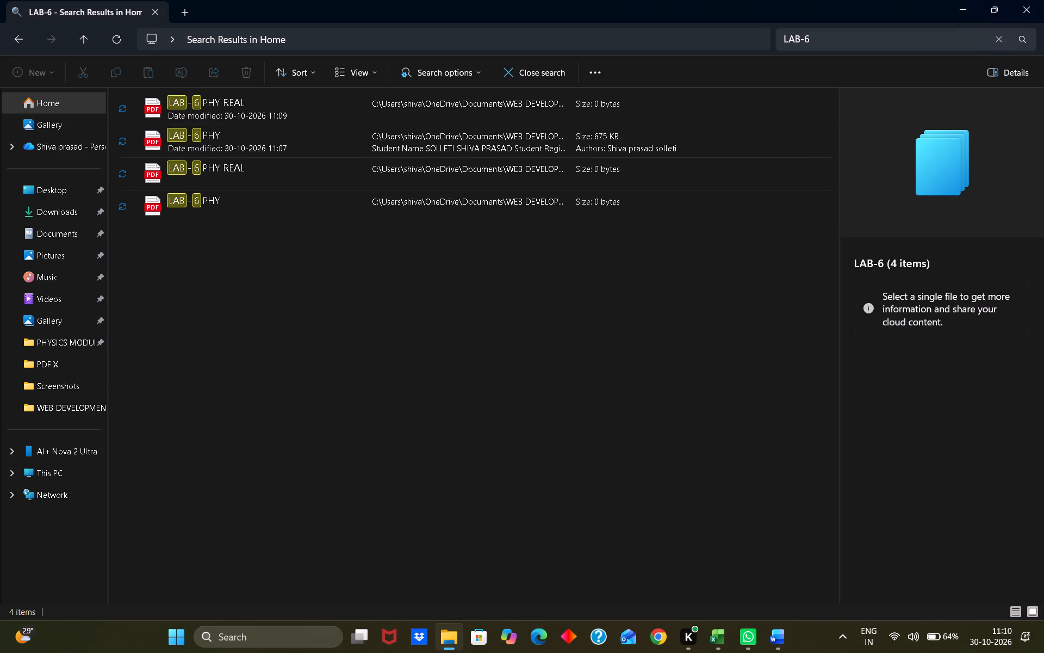
key("BackSpace")
key("BackSpace")
key("BackSpace")
key("BackSpace")
key("BackSpace")
key("BackSpace")
key("BackSpace")
key("BackSpace")
key("BackSpace")
key("BackSpace")
key("BackSpace")
key("BackSpace")
key("BackSpace")
key("BackSpace")
key("BackSpace")
key("BackSpace")
key("BackSpace")
key("BackSpace")
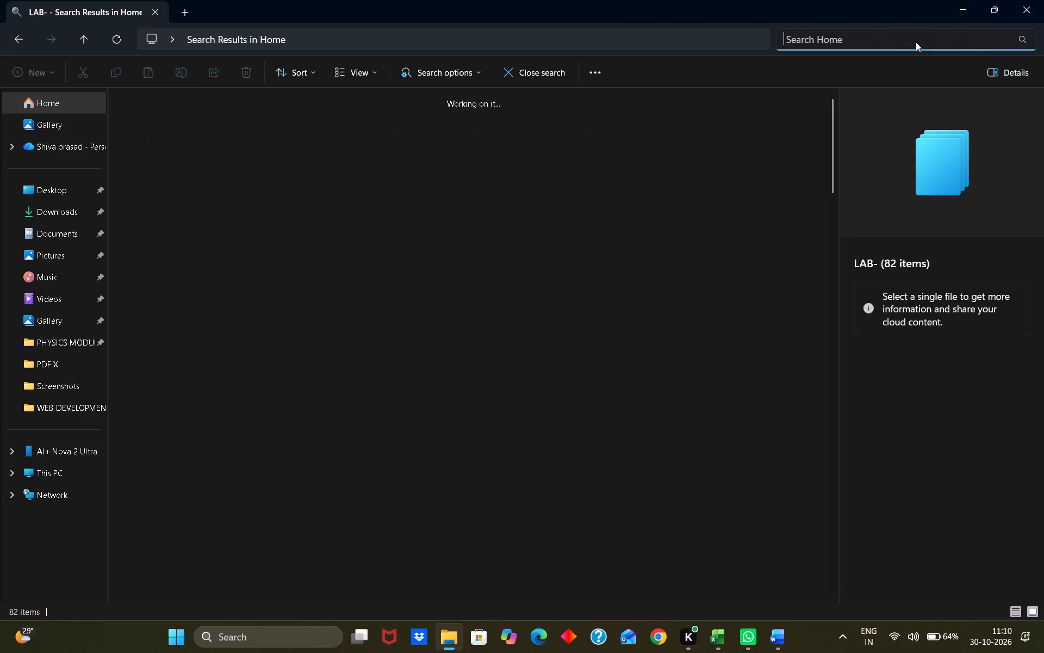
type("LAB-")
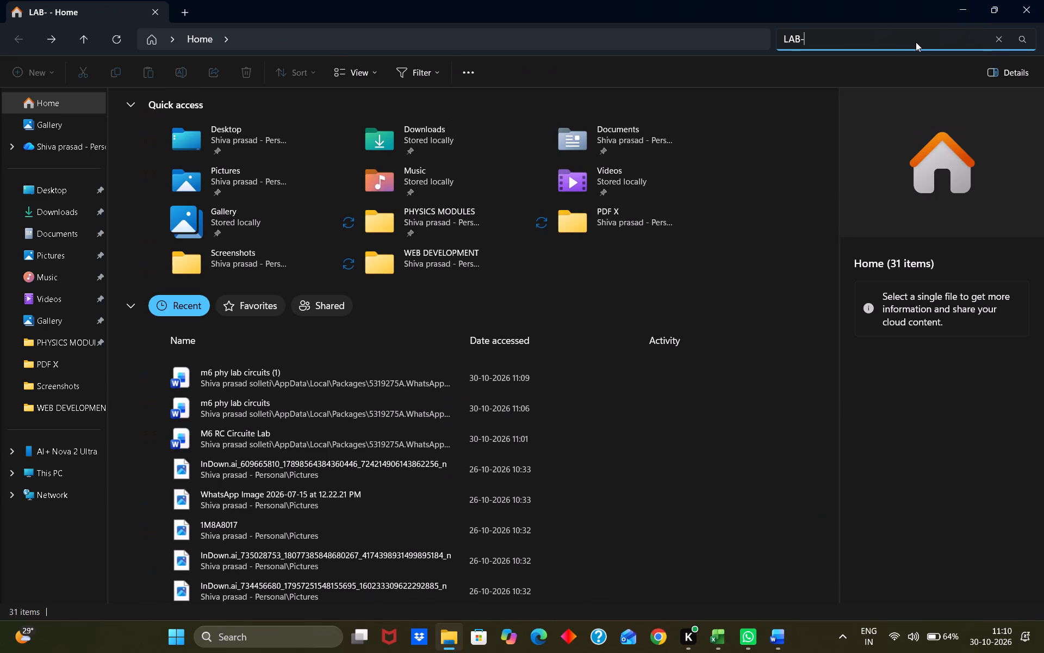
key("6")
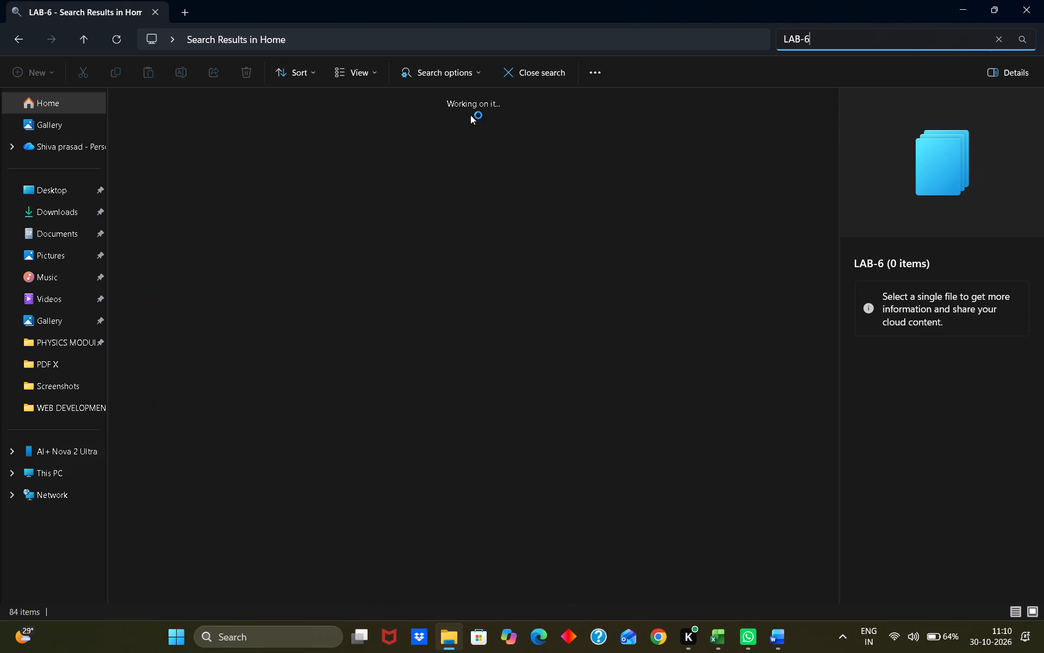
double_click(356, 109)
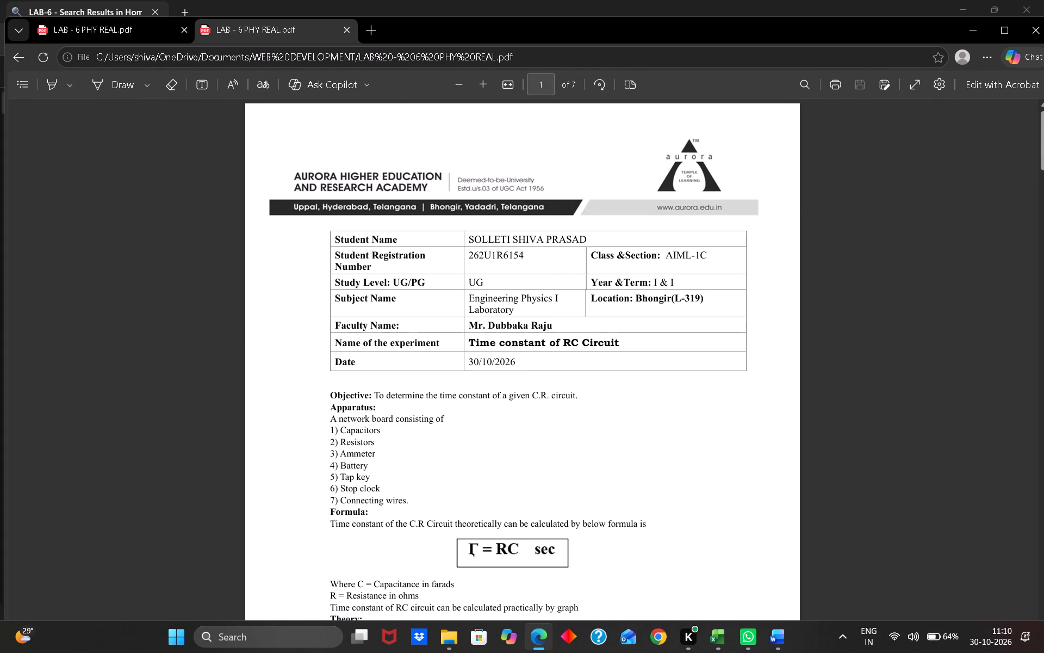
Review the saved PDF from the student details and experiment text through the observation tables to the R2C1 and R2C2 graph headings.
scroll(562, 341, "down", 3)
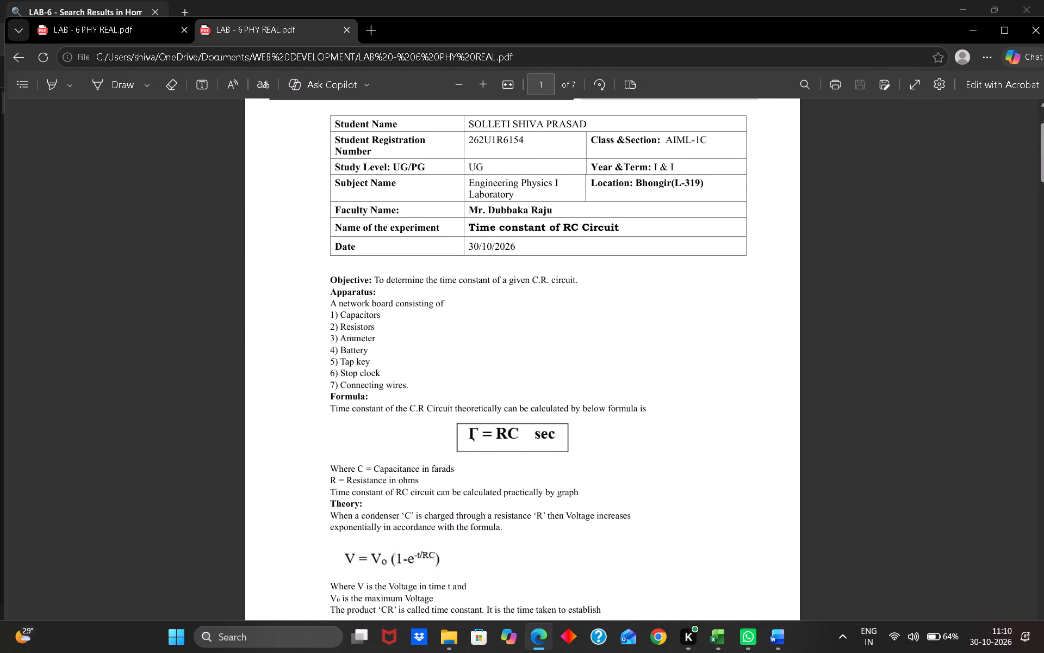
scroll(562, 341, "down", 6)
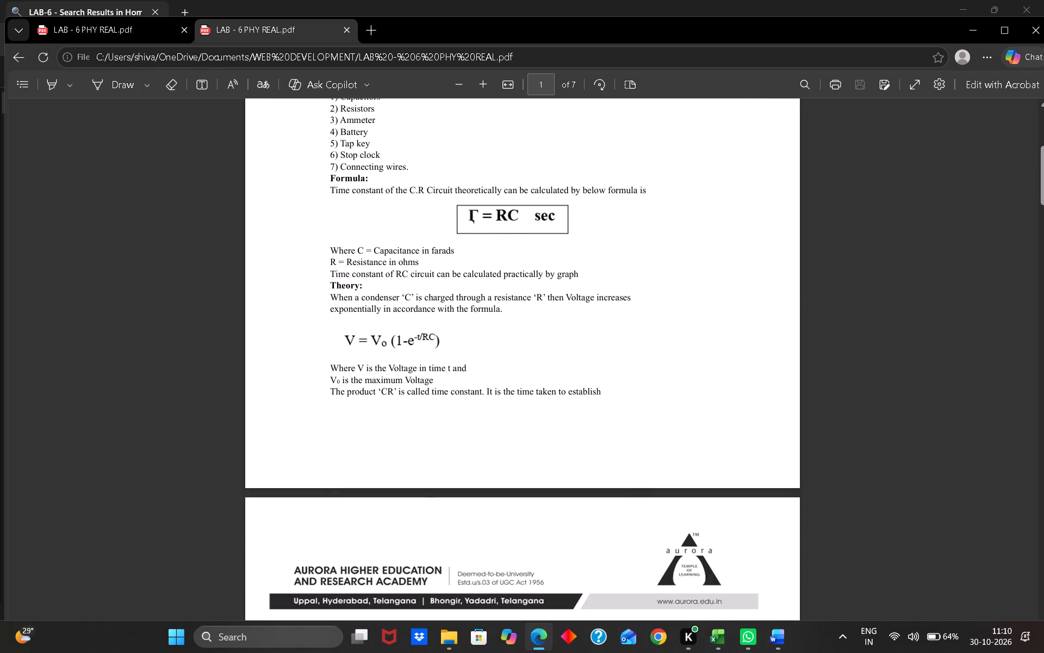
scroll(562, 341, "down", 9)
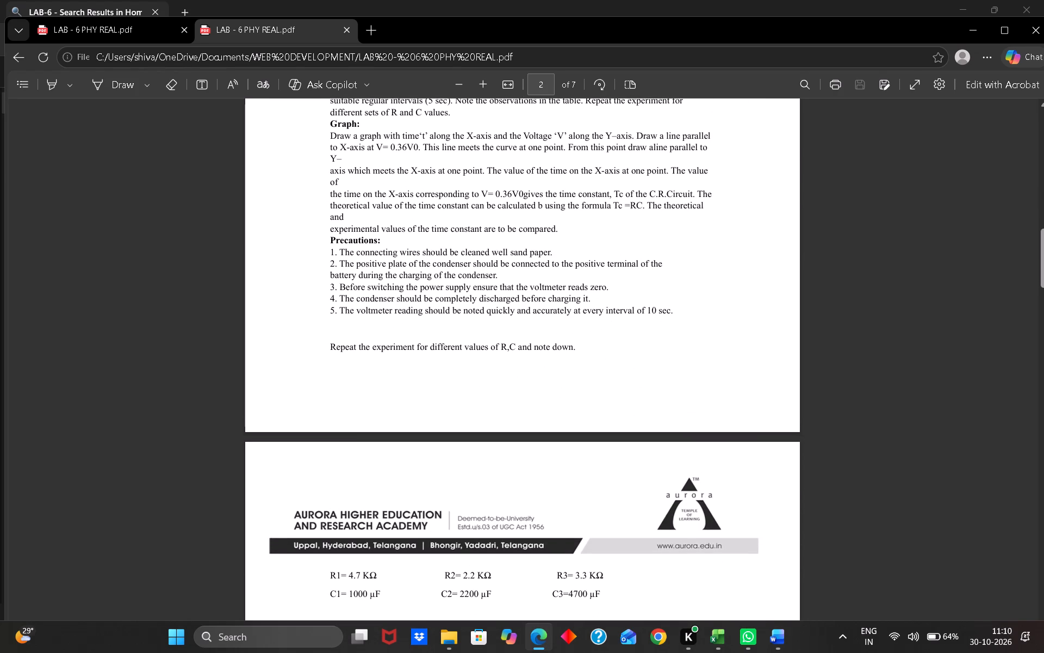
scroll(562, 341, "up", 4)
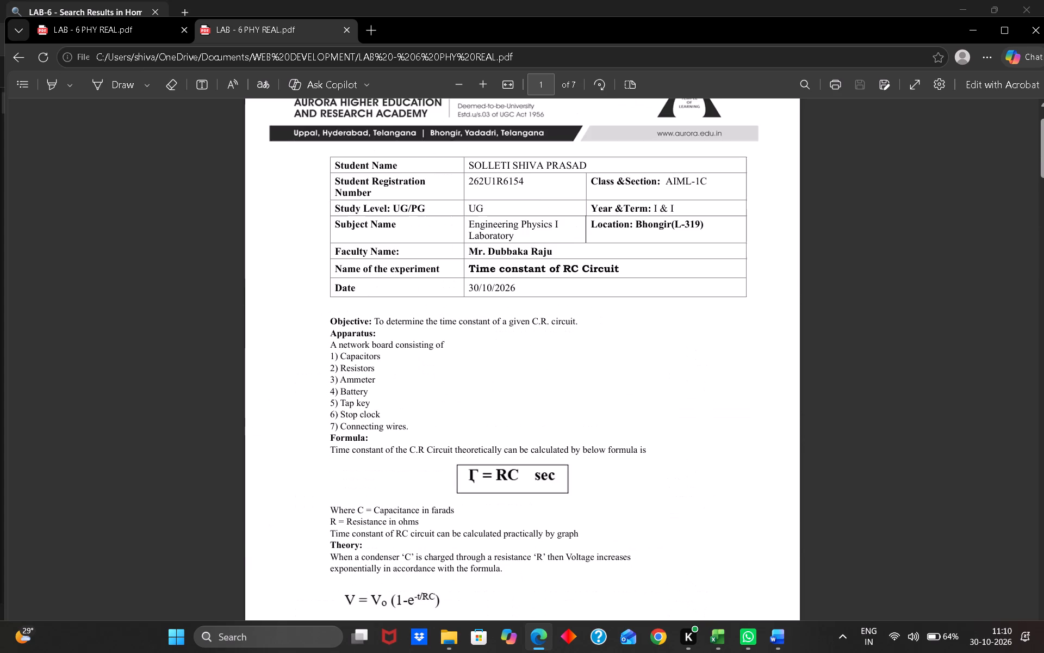
scroll(562, 341, "down", 2)
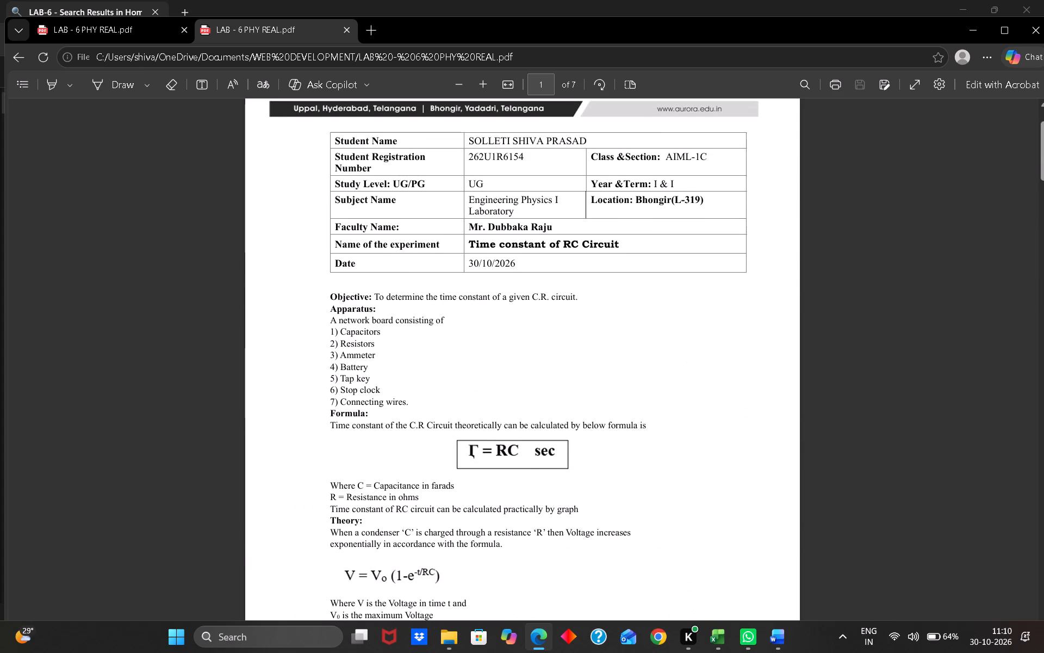
scroll(562, 341, "down", 2)
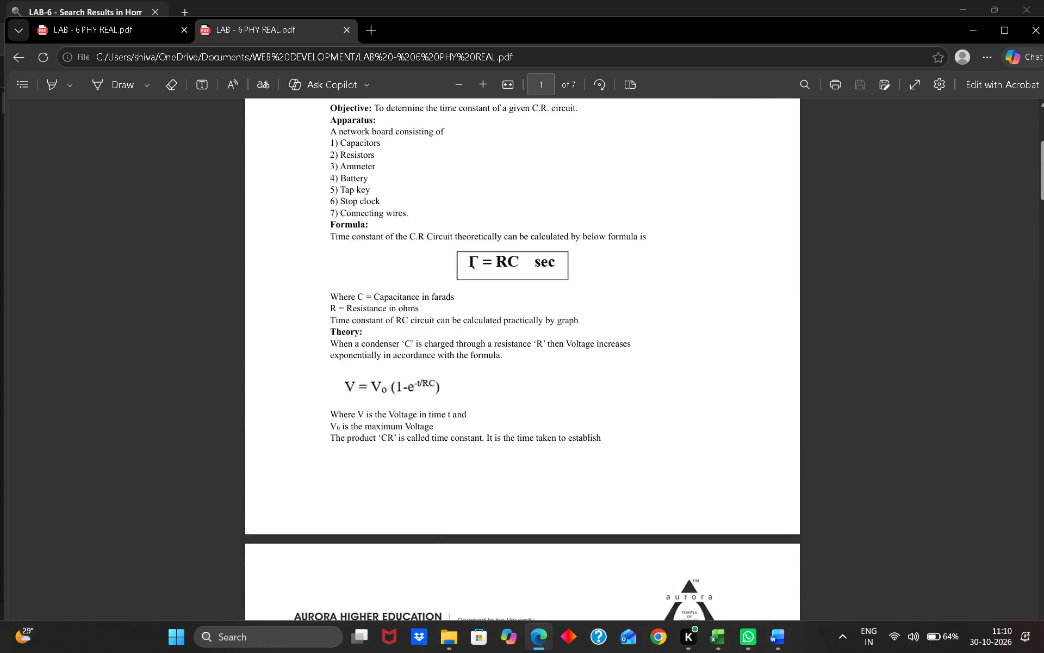
scroll(562, 341, "down", 1)
scroll(562, 341, "up", 7)
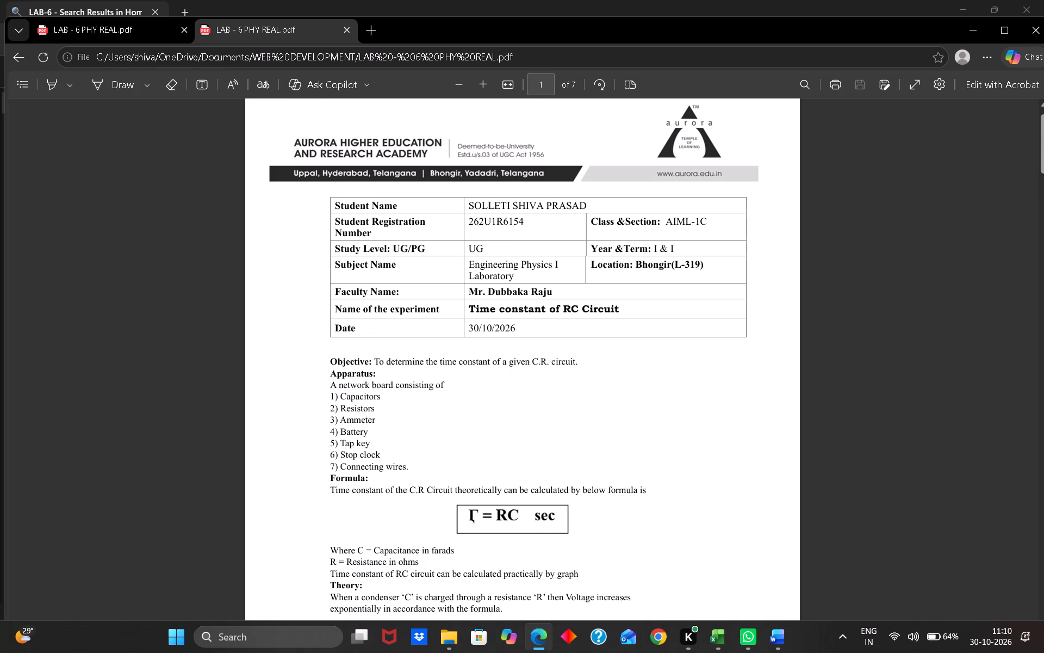
scroll(562, 341, "up", 1)
scroll(562, 341, "down", 11)
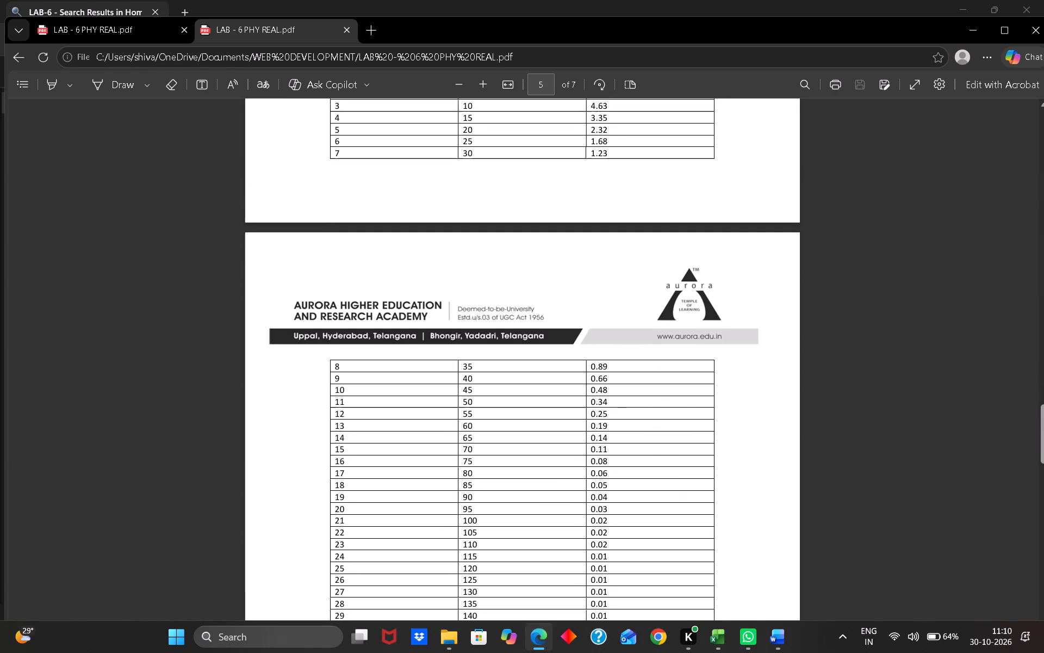
scroll(562, 341, "down", 2)
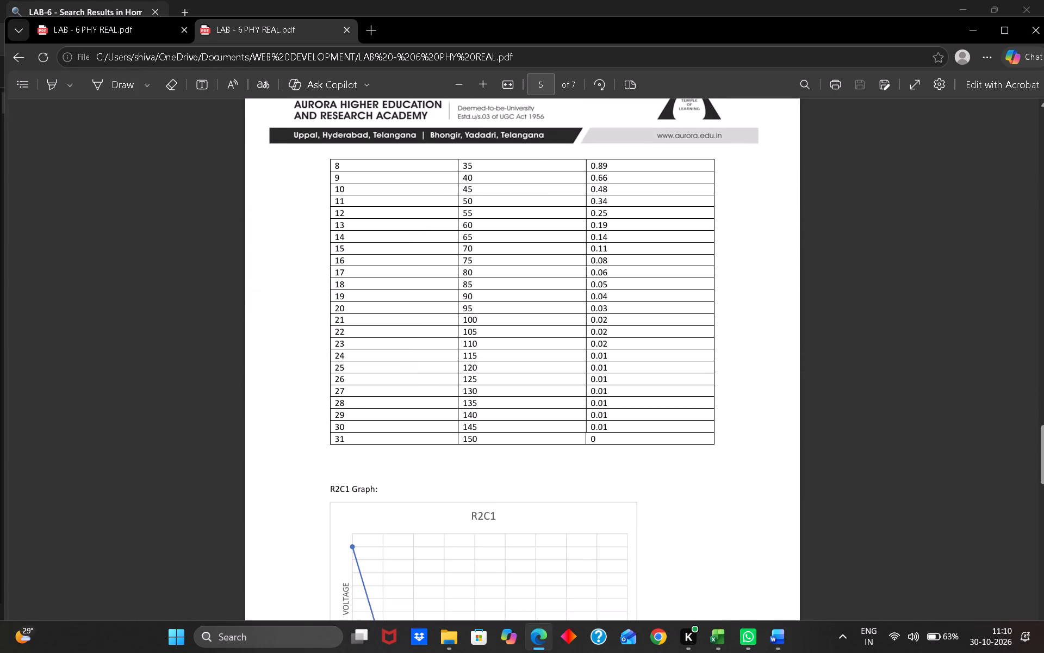
scroll(562, 341, "down", 3)
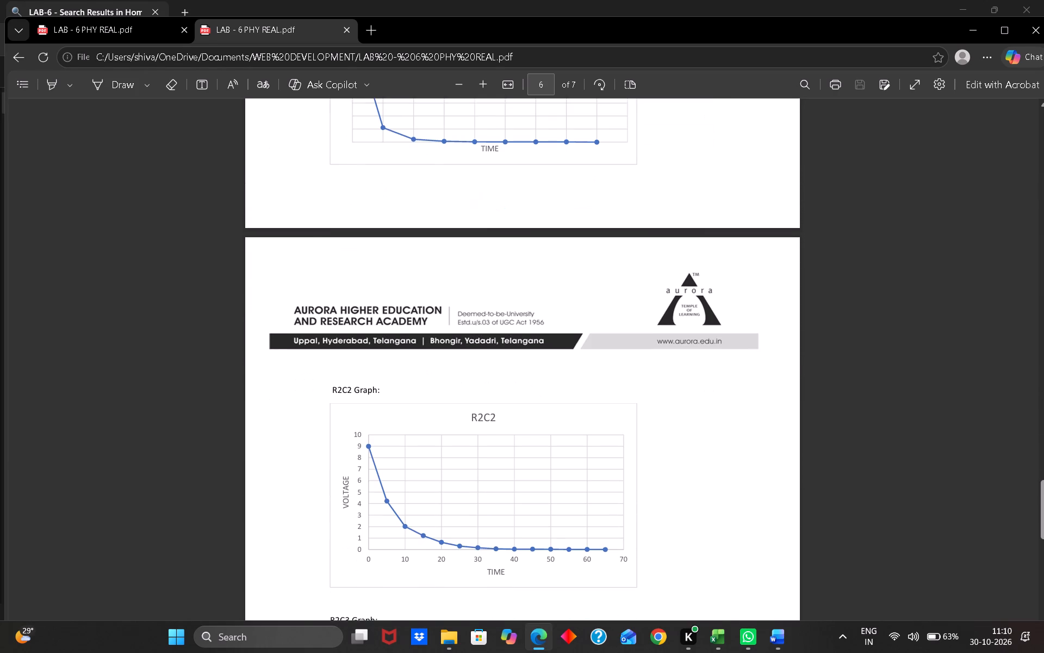
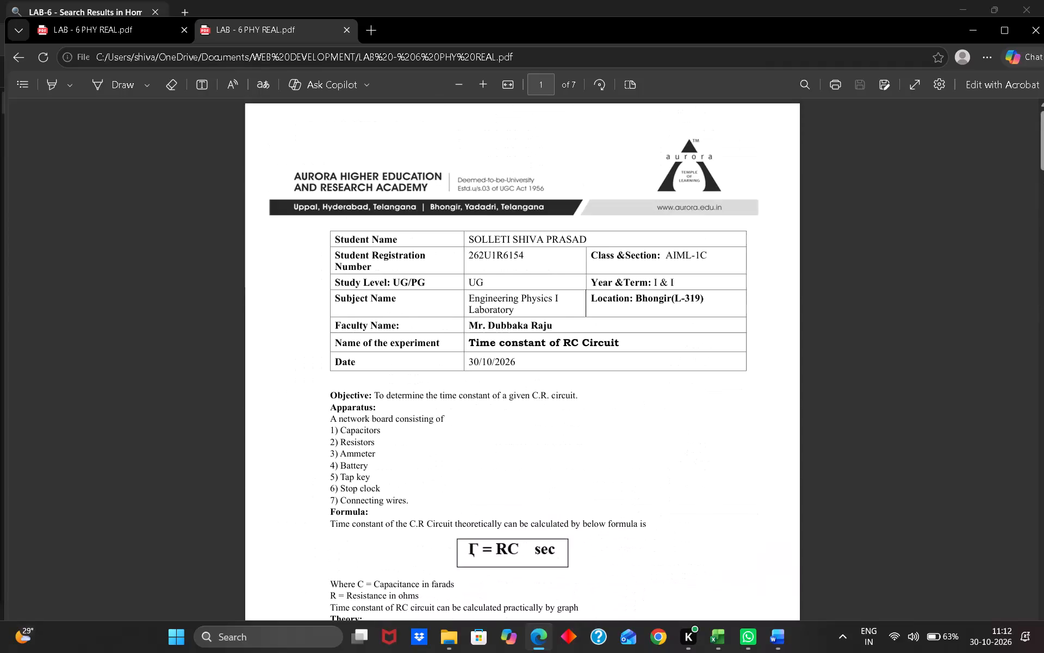
Recheck the saved PDF from the student details and circuit diagram through the R2C1, R2C2 and R2C3 tables and the graph pages.
scroll(562, 341, "down", 5)
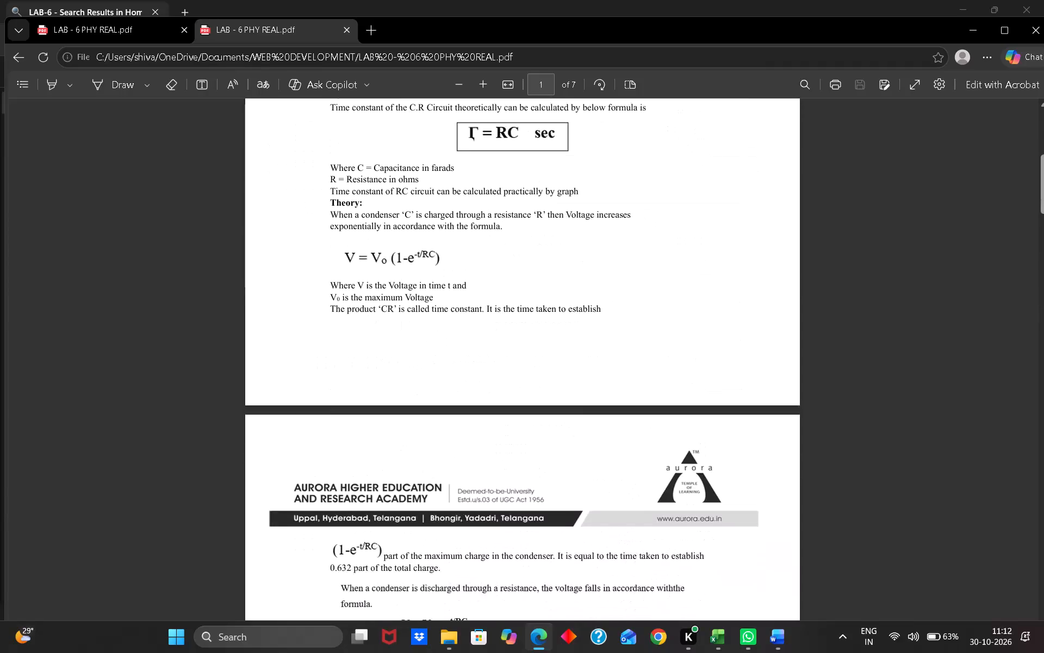
scroll(562, 341, "down", 10)
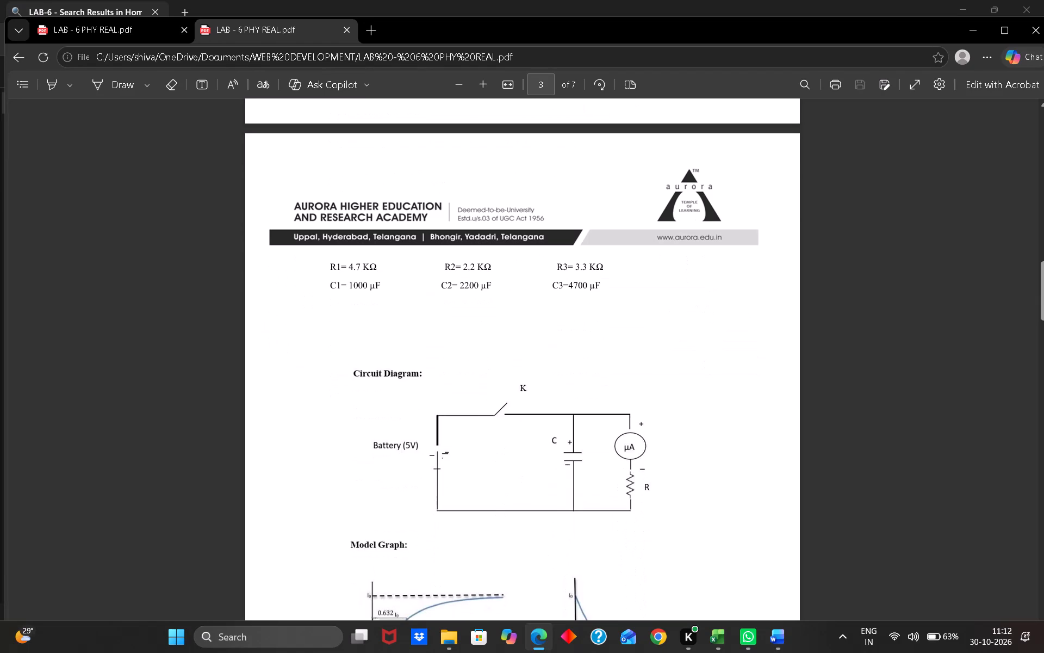
scroll(562, 341, "up", 17)
scroll(562, 341, "up", 5)
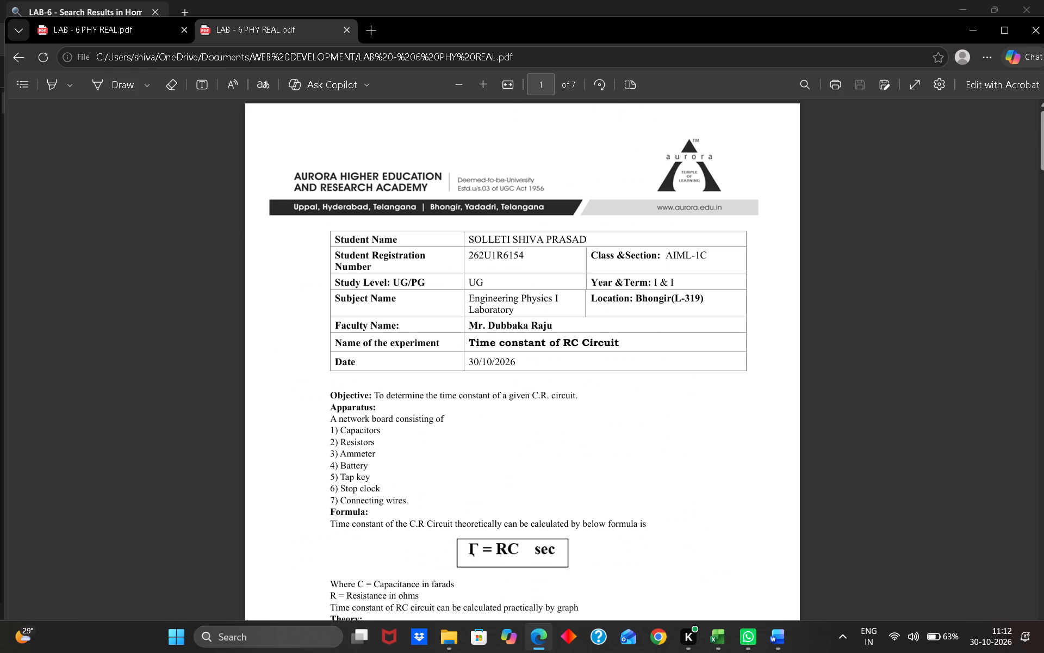
scroll(562, 341, "down", 2)
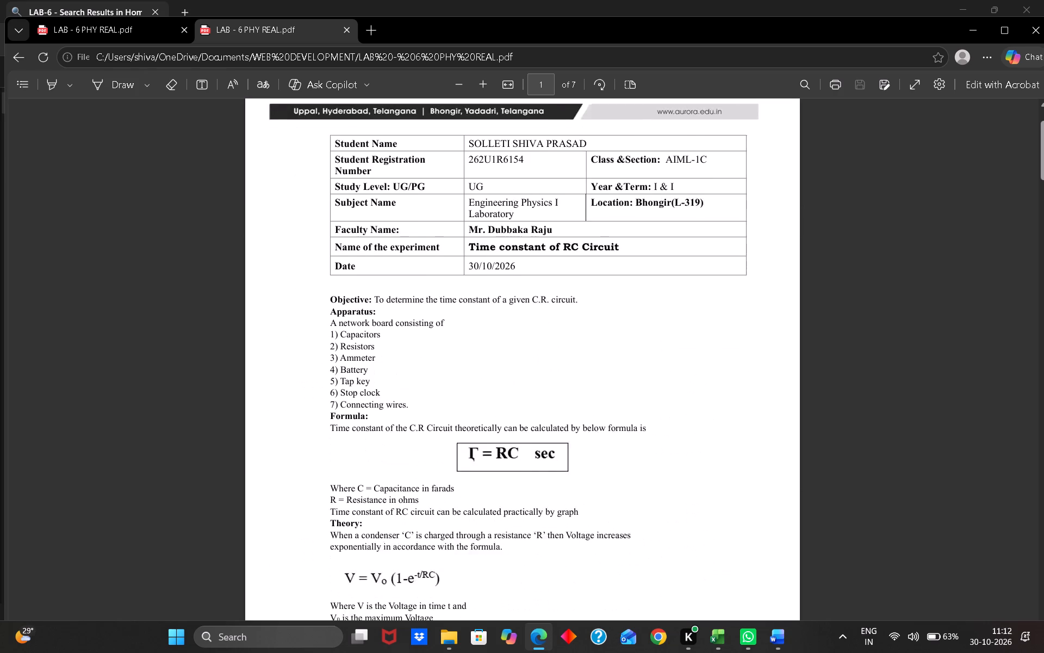
scroll(562, 341, "down", 6)
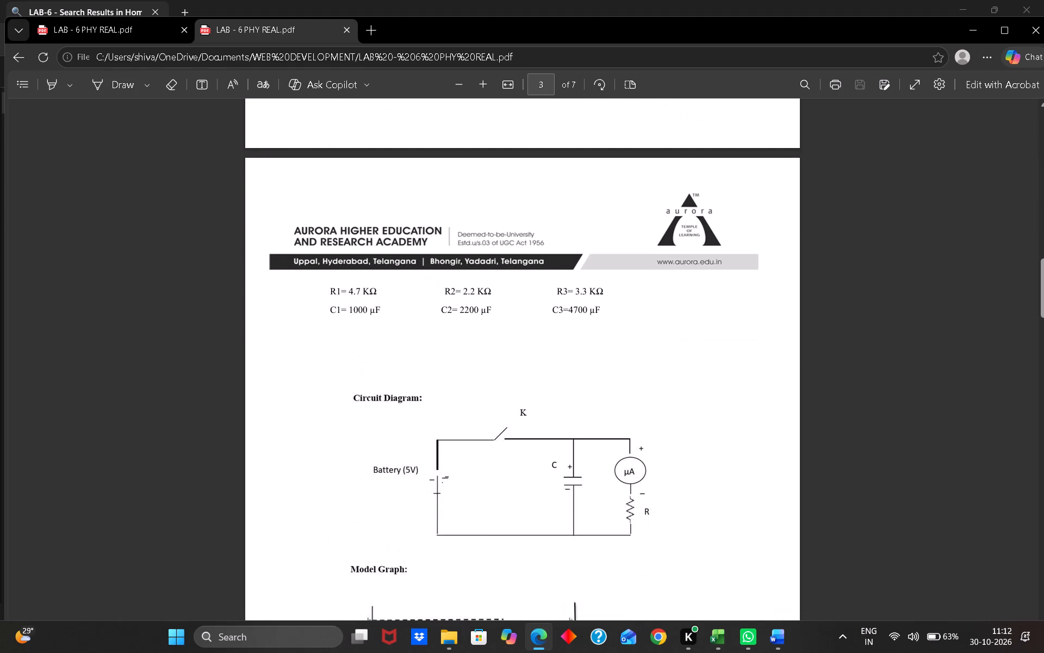
scroll(562, 341, "down", 6)
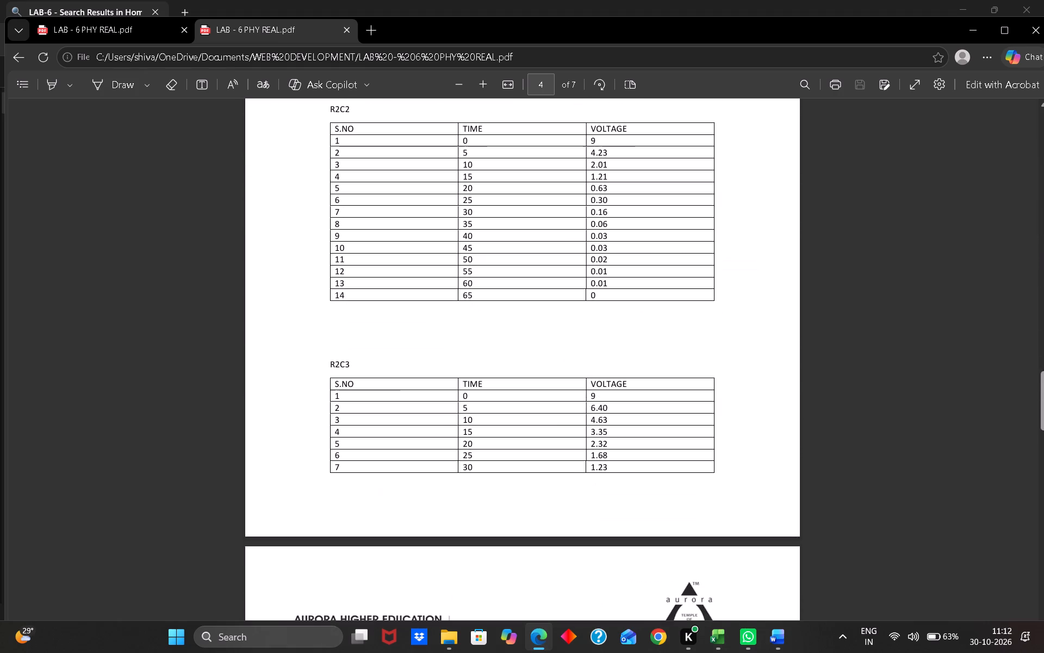
scroll(562, 341, "up", 4)
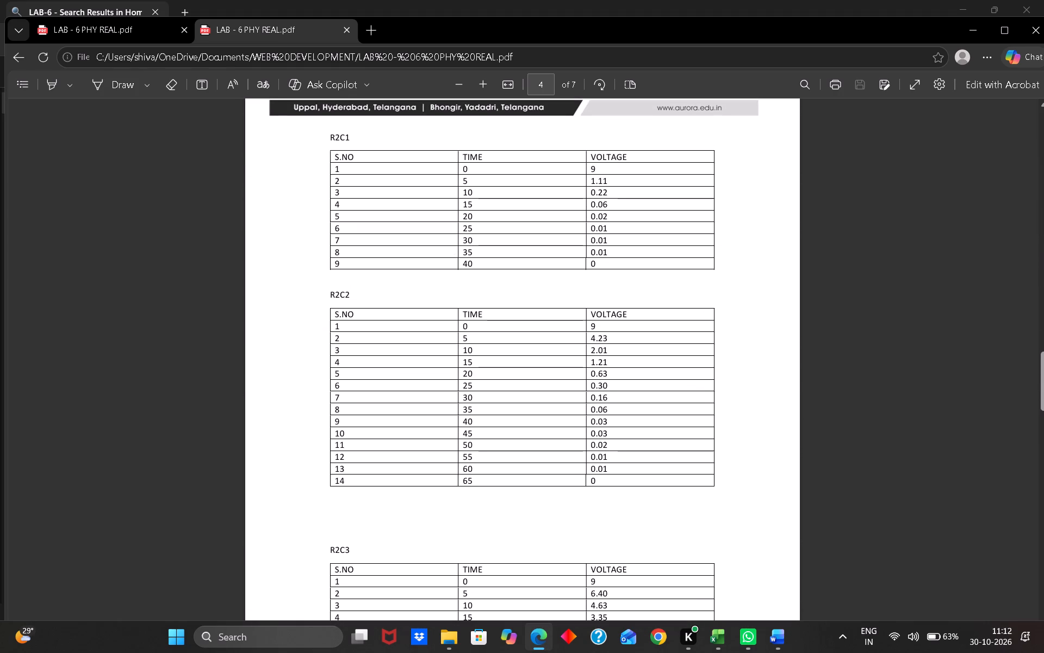
scroll(562, 341, "down", 7)
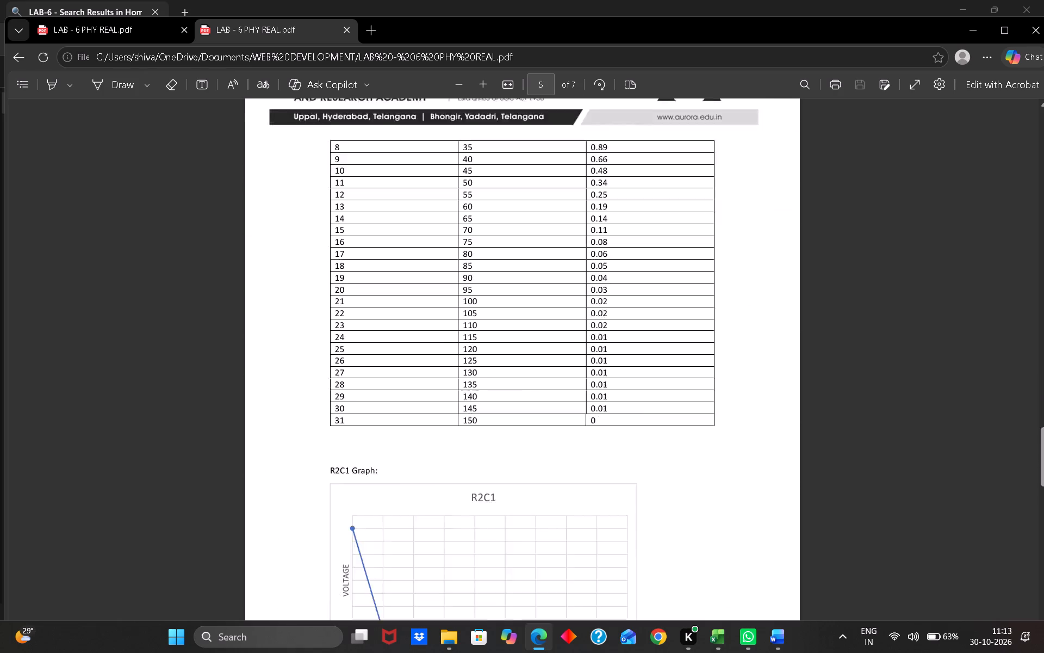
scroll(562, 341, "down", 4)
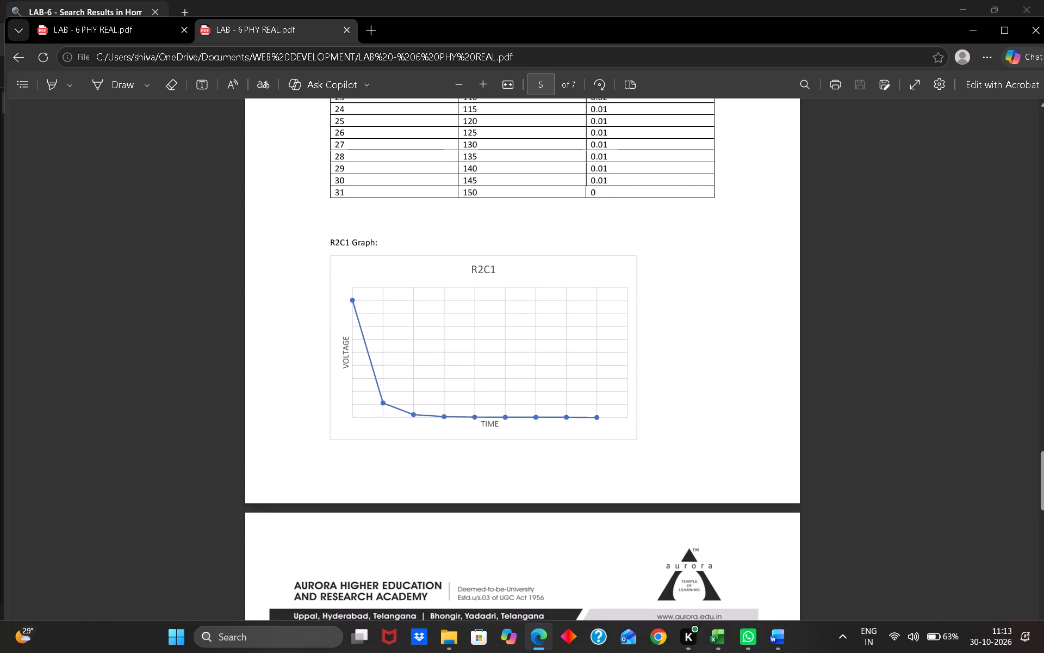
scroll(562, 341, "down", 4)
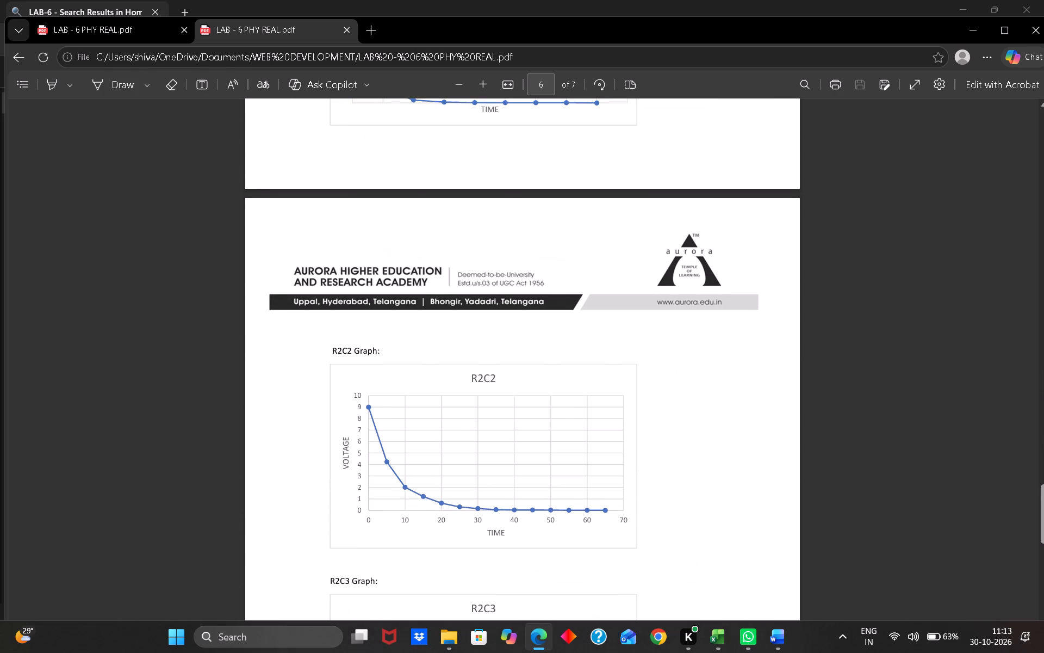
scroll(562, 341, "up", 6)
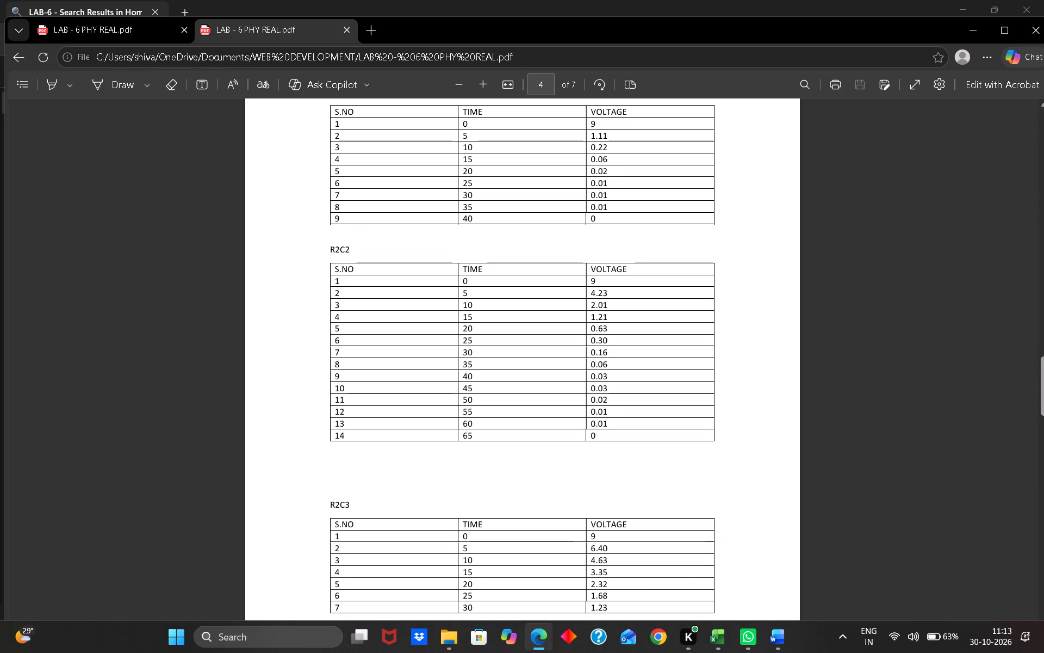
scroll(562, 341, "up", 2)
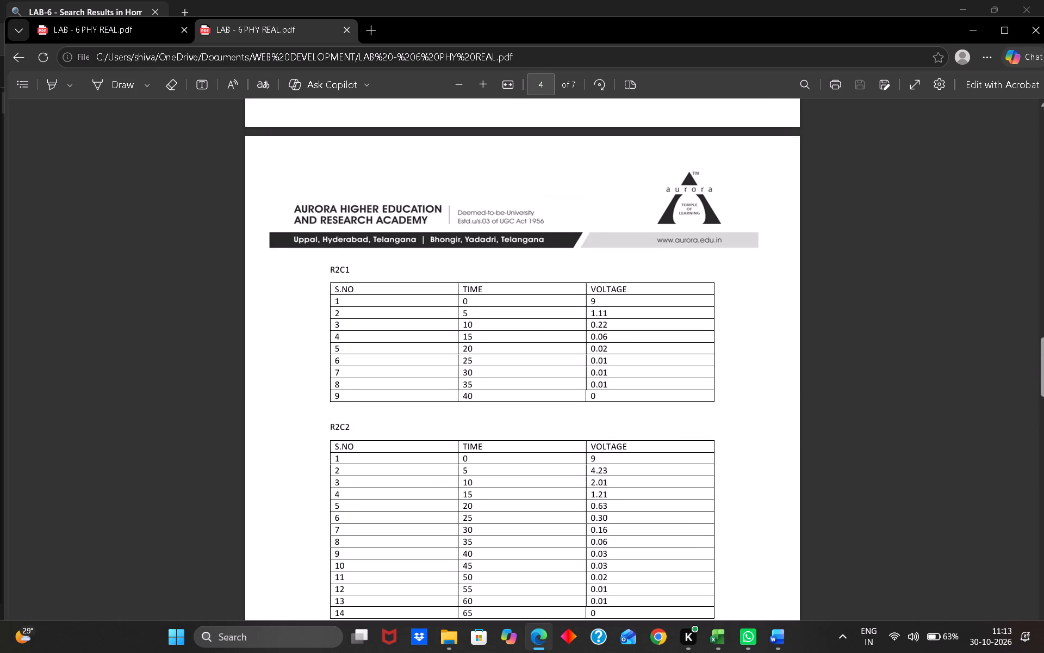
scroll(391, 331, "down", 1)
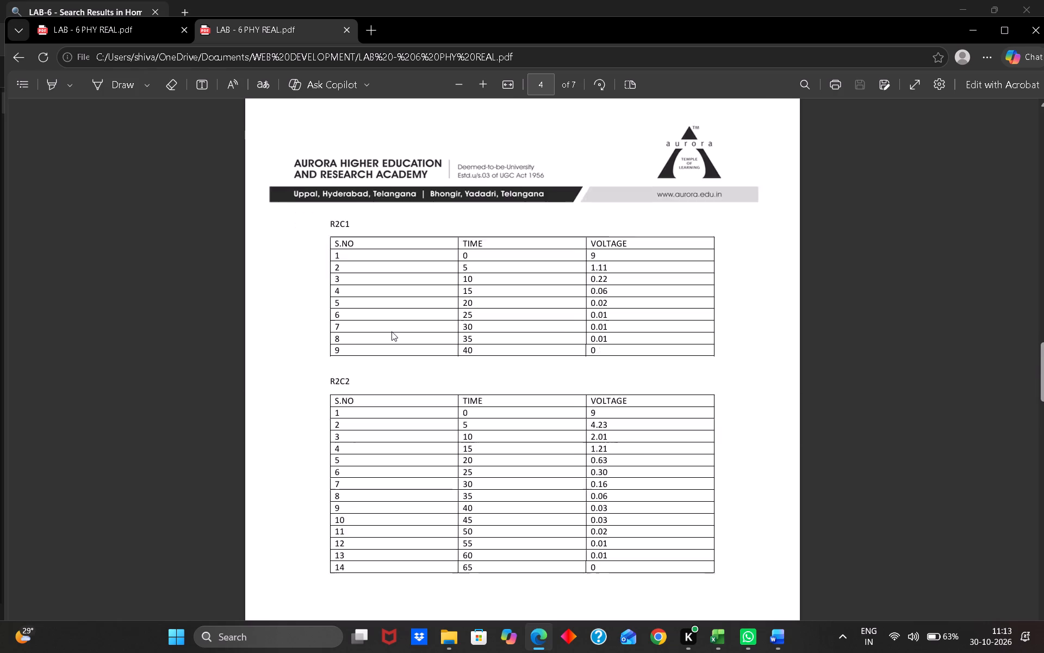
Review the RESULT section, the experimental time constant values and the Viva Questions on the PDF's last page.
scroll(391, 331, "down", 10)
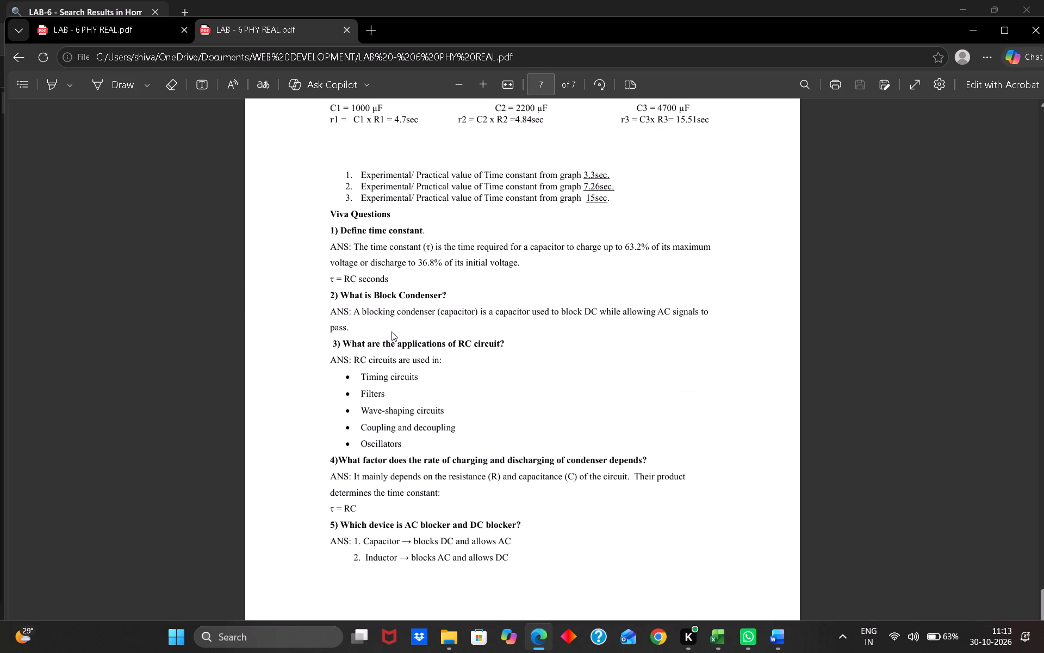
scroll(391, 331, "down", 3)
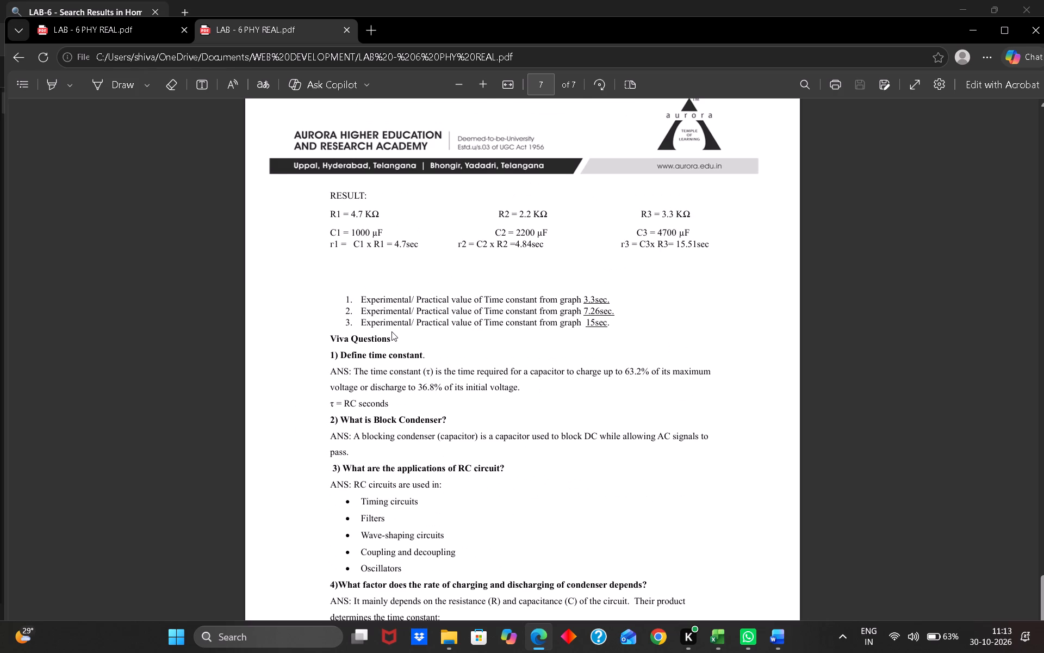
scroll(391, 331, "down", 2)
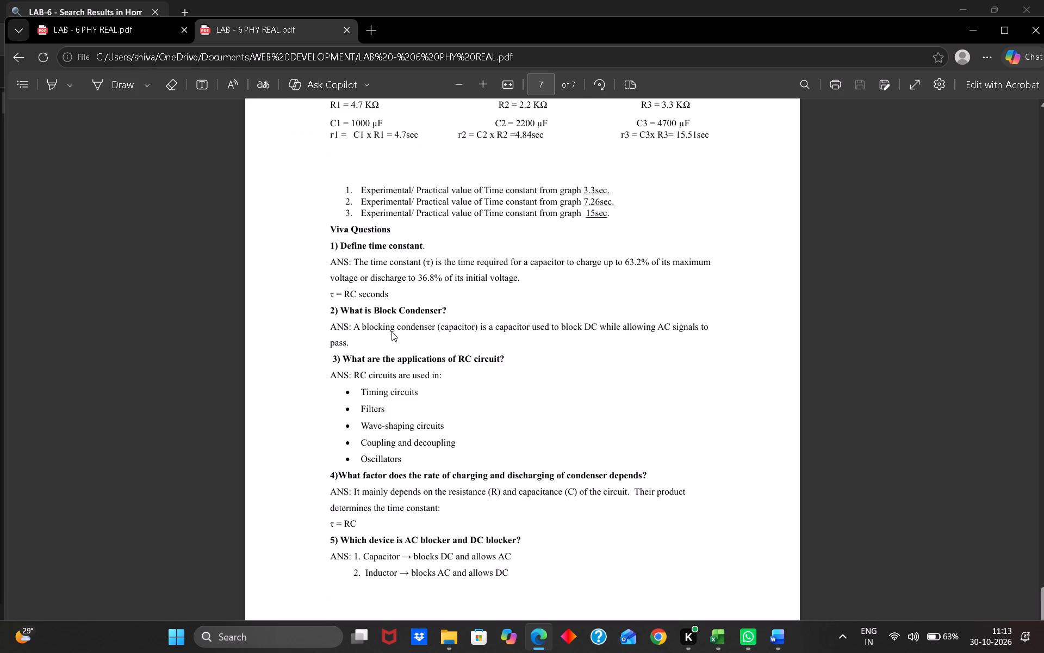
scroll(391, 331, "up", 18)
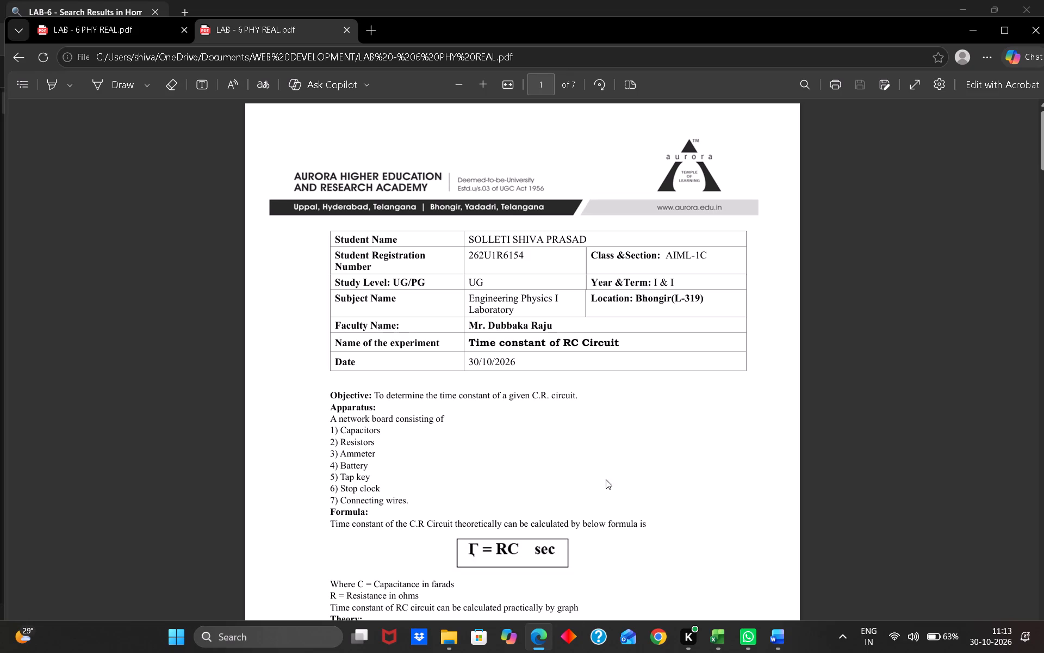
Switch to the Word lab report and replace the Student Name in the first-page details table with another student's full name.
left_click(776, 633)
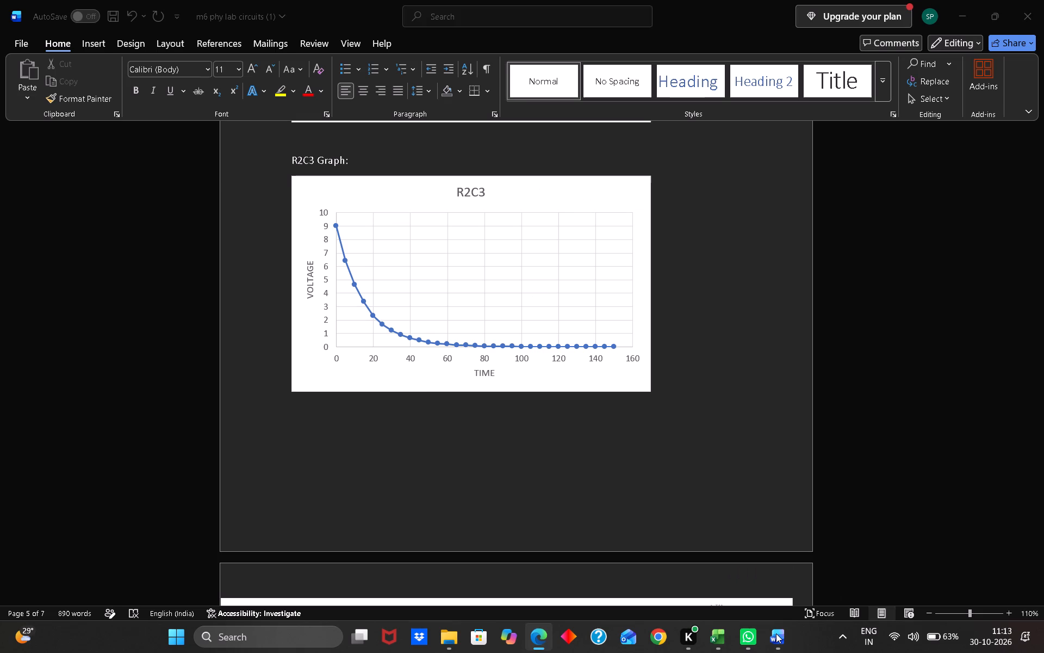
scroll(562, 286, "up", 20)
scroll(562, 286, "up", 20)
scroll(562, 286, "up", 20)
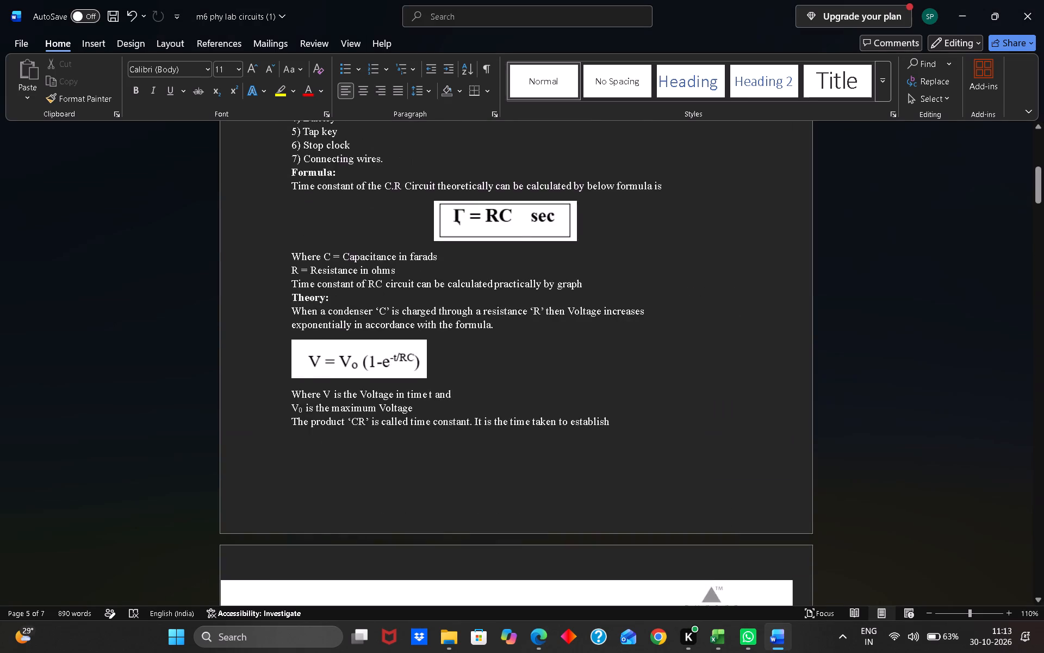
scroll(562, 286, "up", 9)
left_click(613, 295)
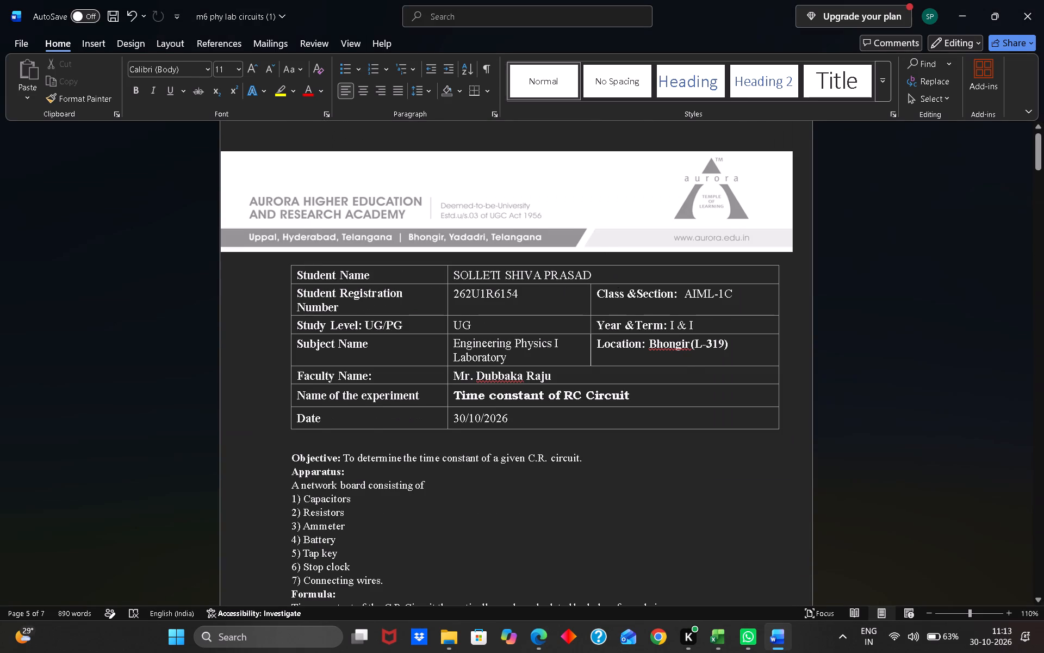
key("BackSpace")
key("BackSpace")
key("BackSpace")
key("BackSpace")
key("BackSpace")
key("BackSpace")
key("BackSpace")
key("BackSpace")
key("BackSpace")
key("BackSpace")
key("BackSpace")
key("BackSpace")
key("BackSpace")
key("BackSpace")
key("BackSpace")
key("BackSpace")
key("BackSpace")
key("BackSpace")
key("BackSpace")
key("BackSpace")
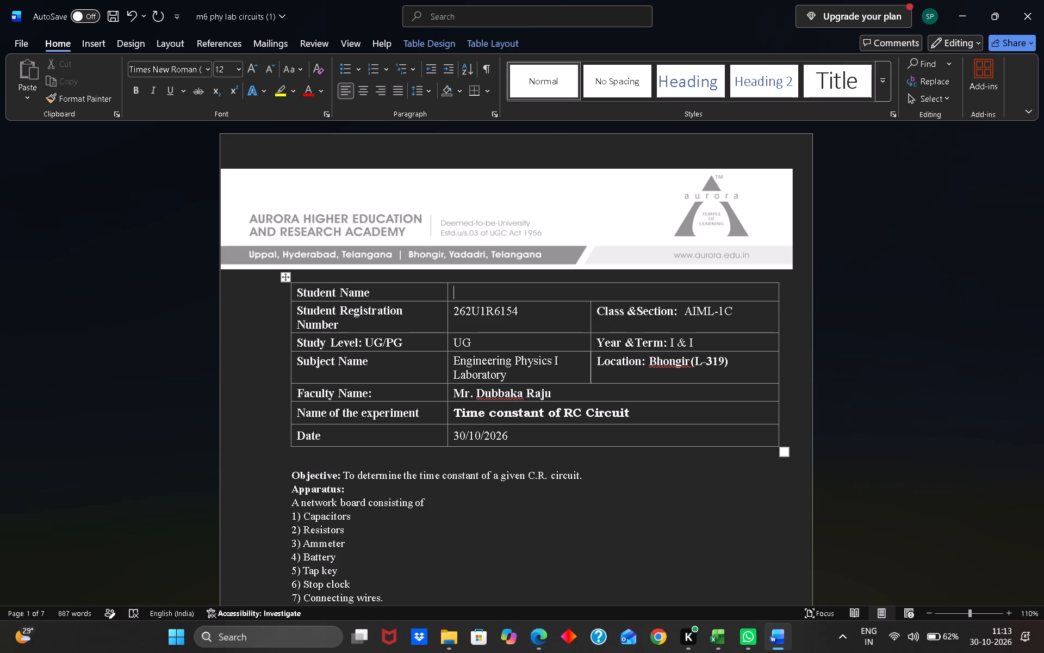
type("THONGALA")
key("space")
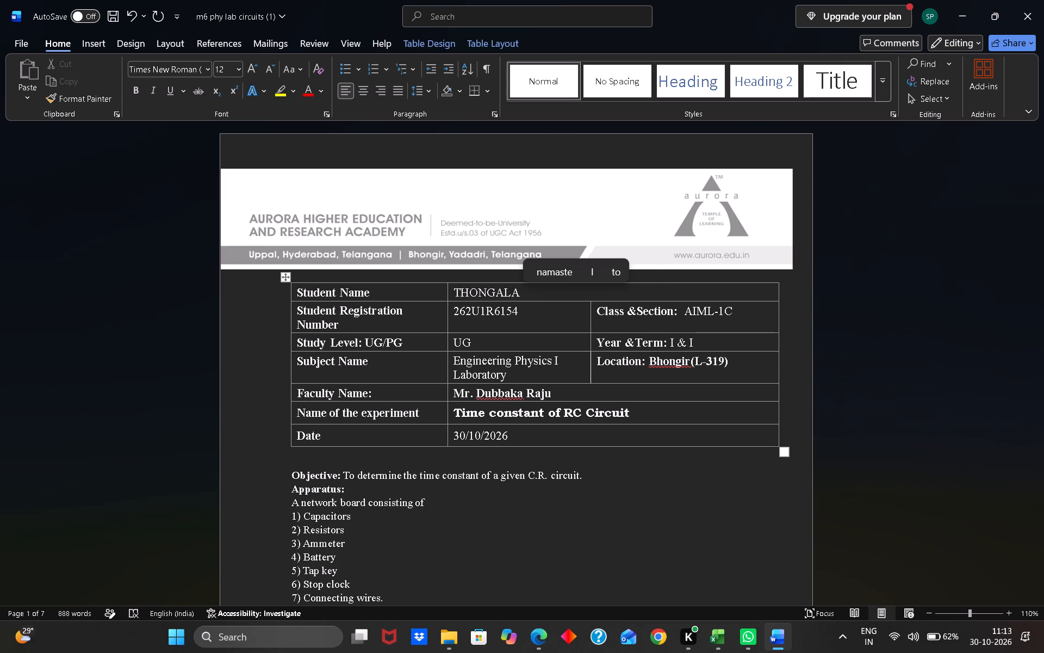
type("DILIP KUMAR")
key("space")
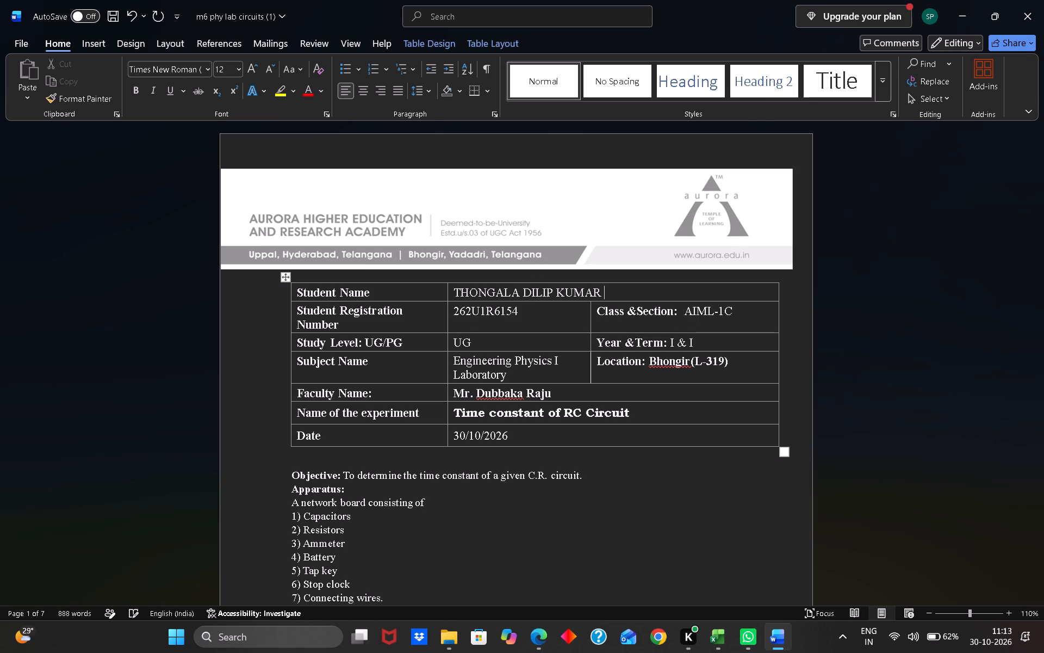
left_click(751, 305)
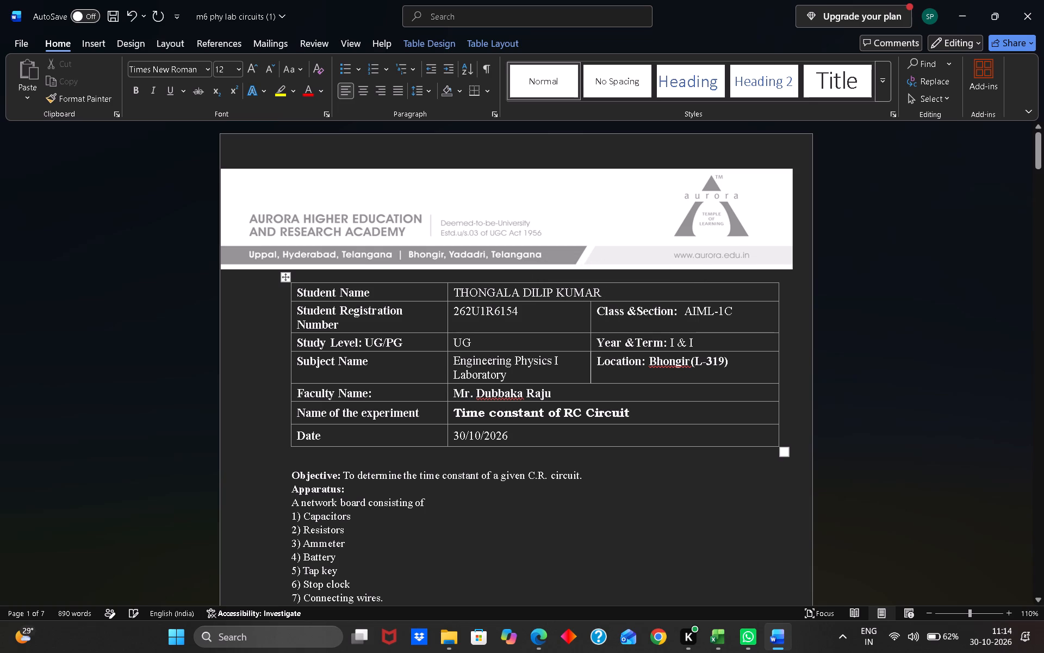
Change the last two digits of the Student Registration Number in the details table to match the new student's number.
left_click(567, 310)
key("BackSpace")
key("BackSpace")
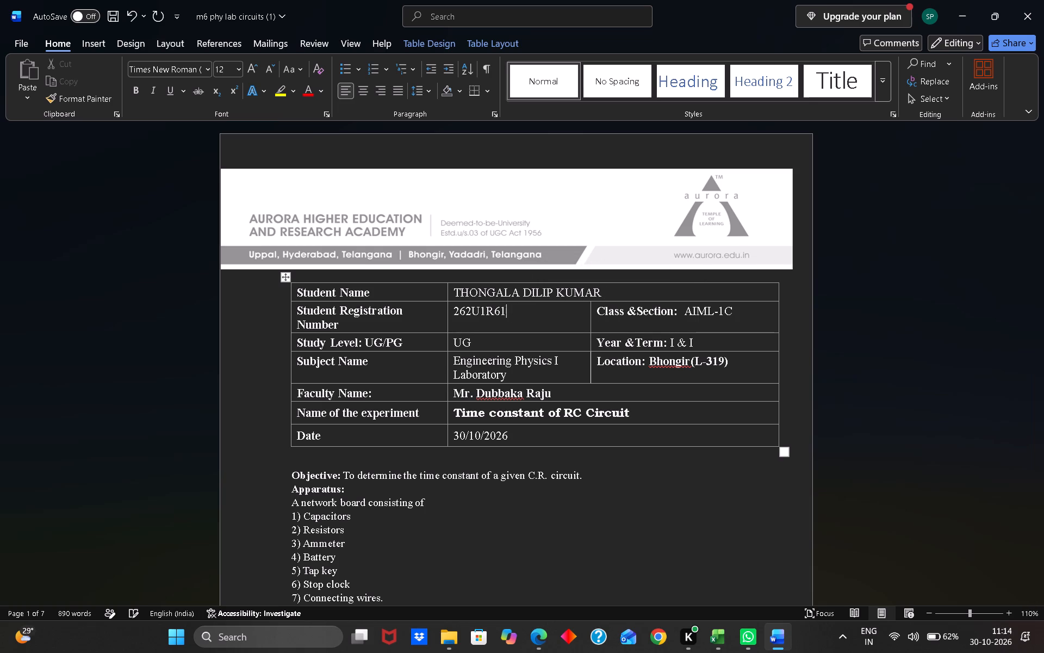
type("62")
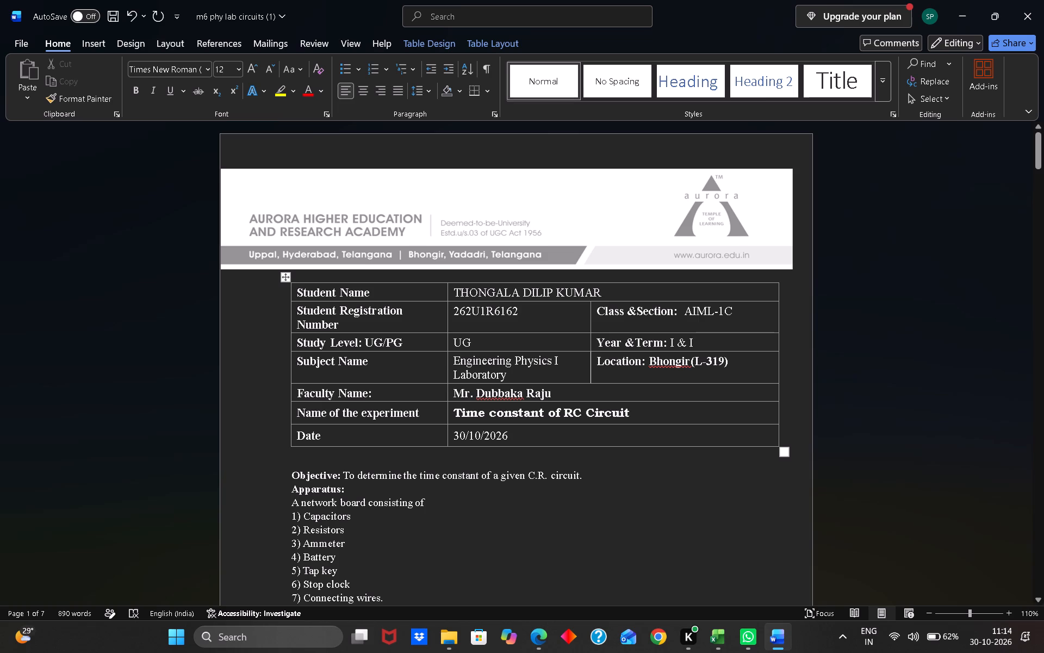
left_click(544, 311)
key("BackSpace")
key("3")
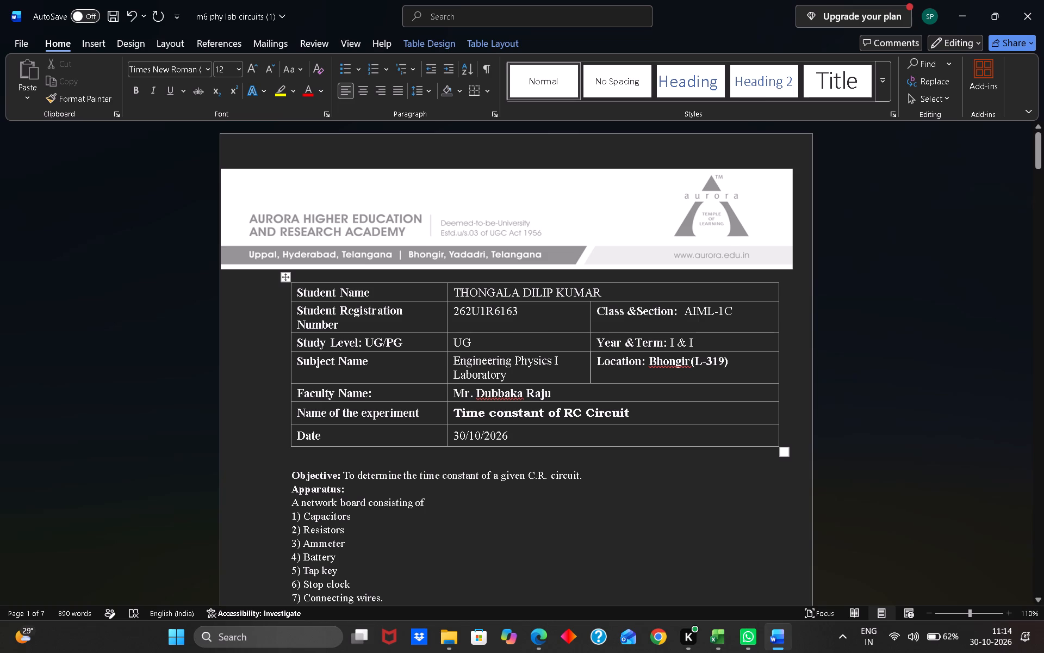
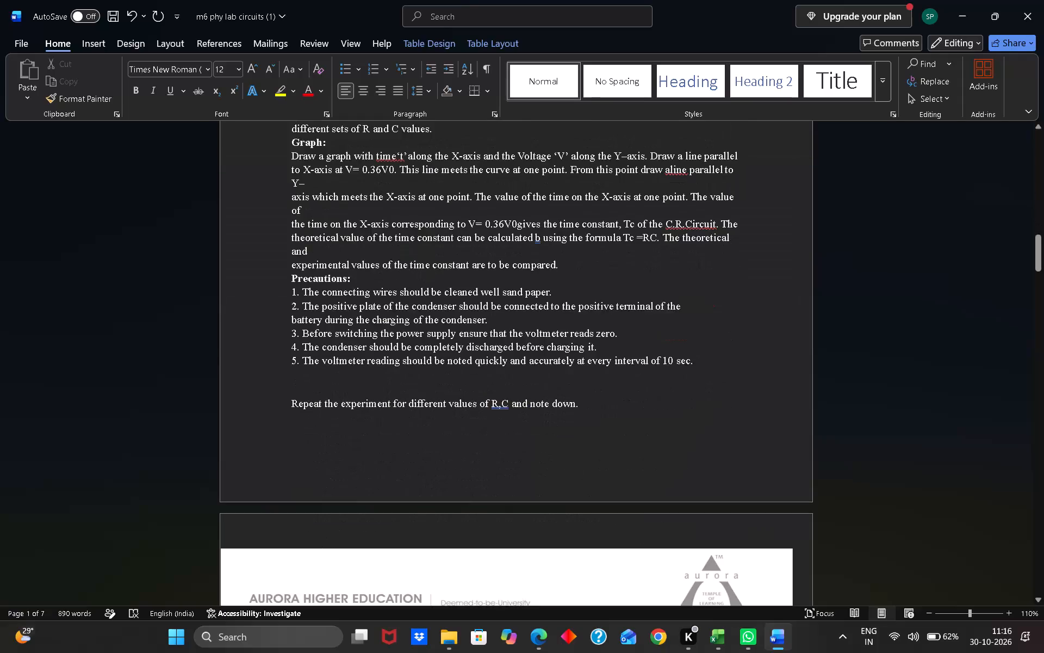
Check the R2C1, R2C2 and R2C3 voltage tables and their graphs in the Word lab report.
scroll(618, 490, "up", 2)
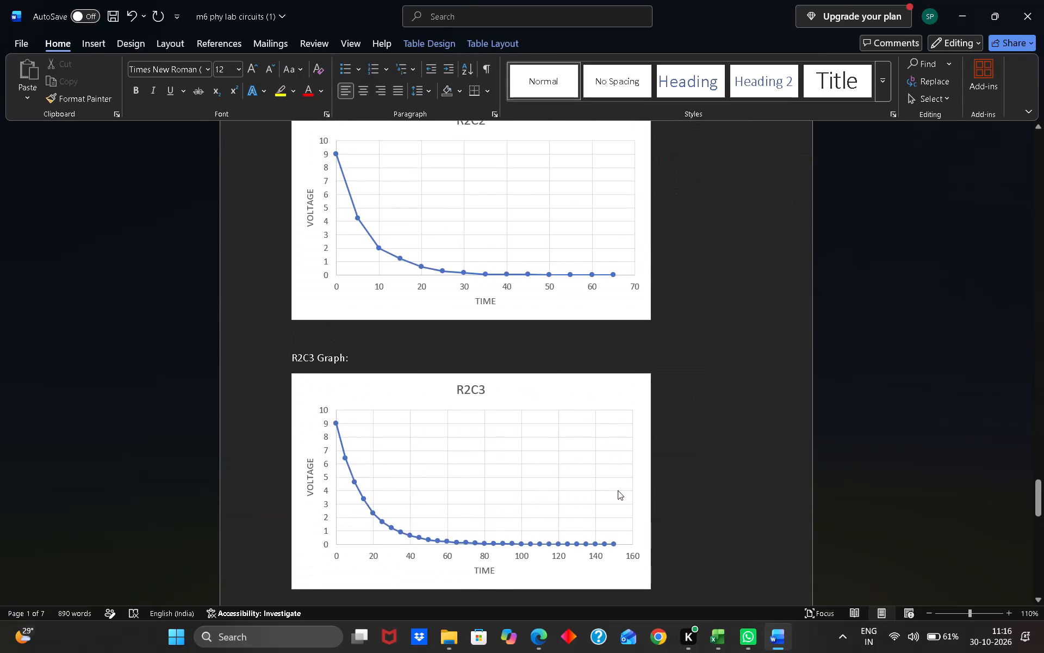
scroll(618, 490, "up", 5)
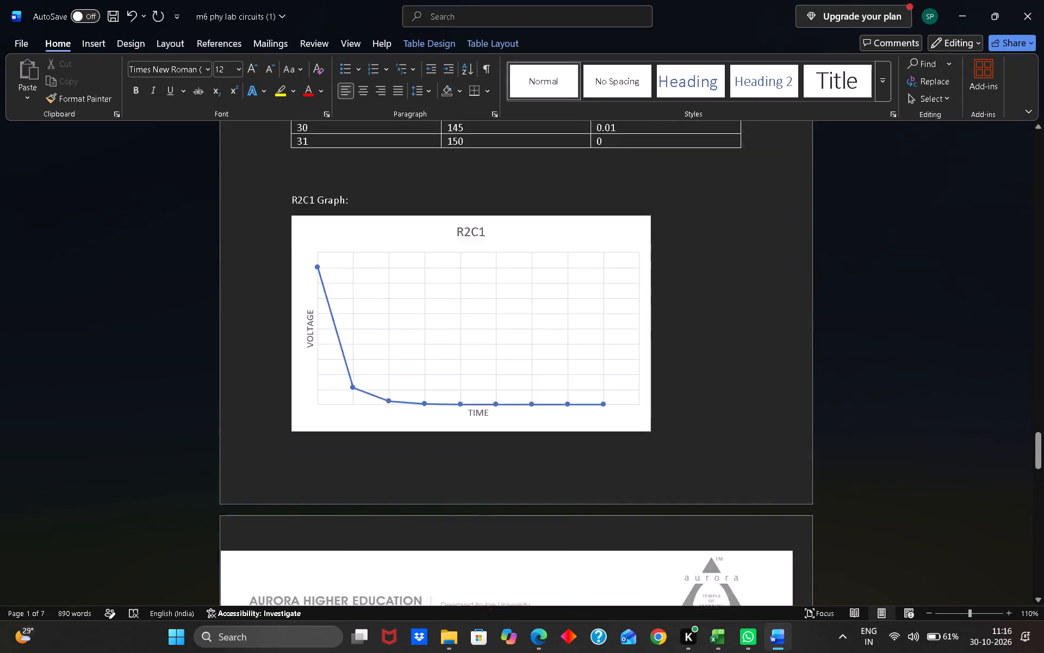
scroll(618, 490, "up", 4)
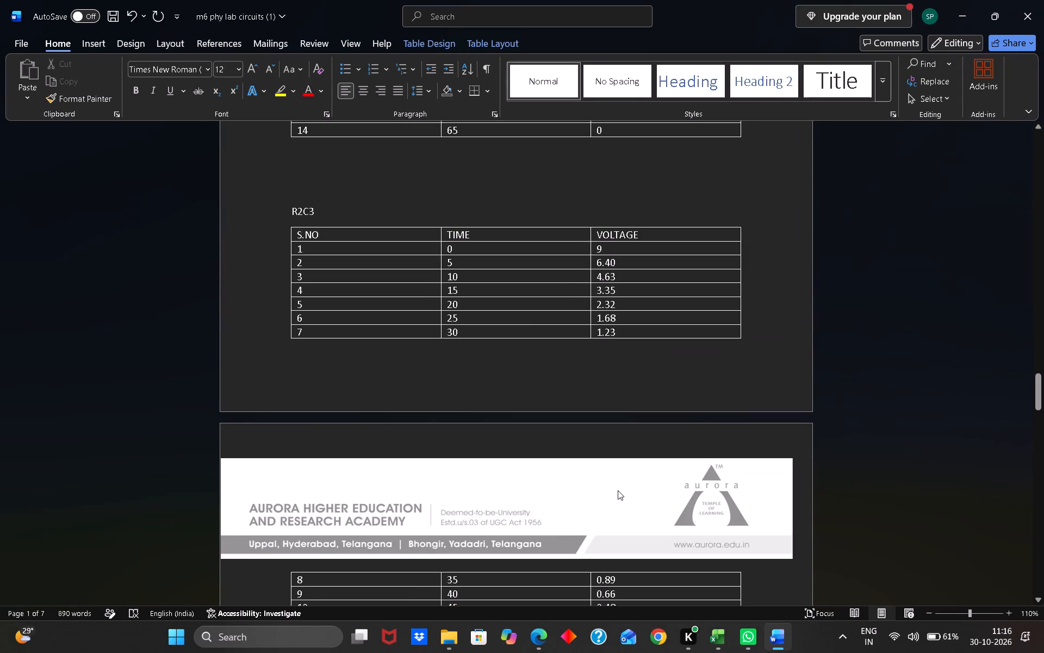
scroll(618, 490, "up", 4)
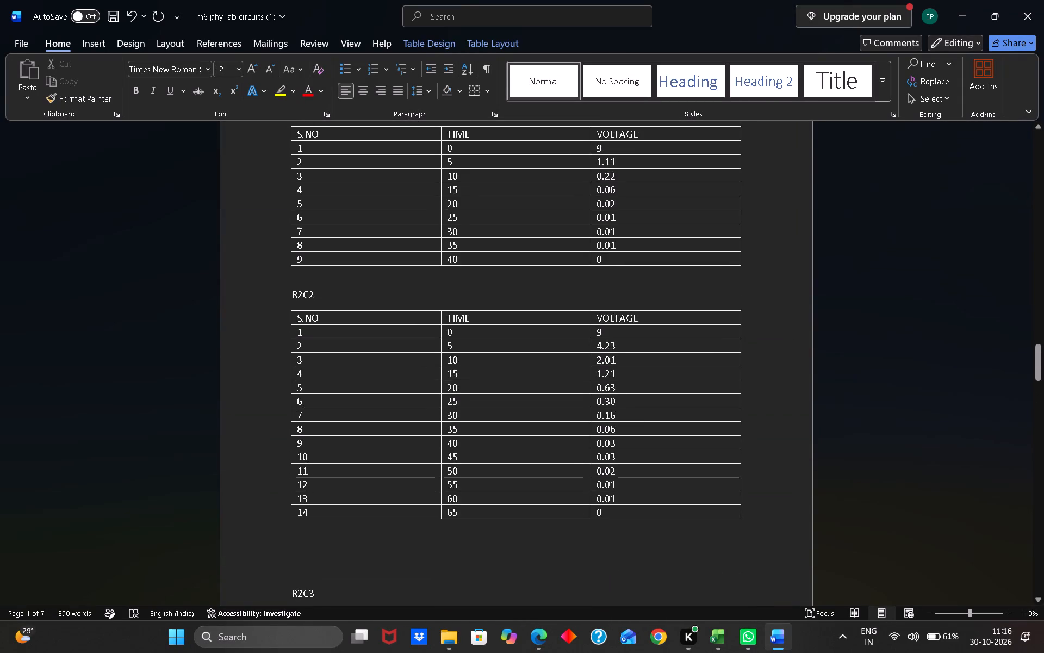
scroll(618, 490, "up", 1)
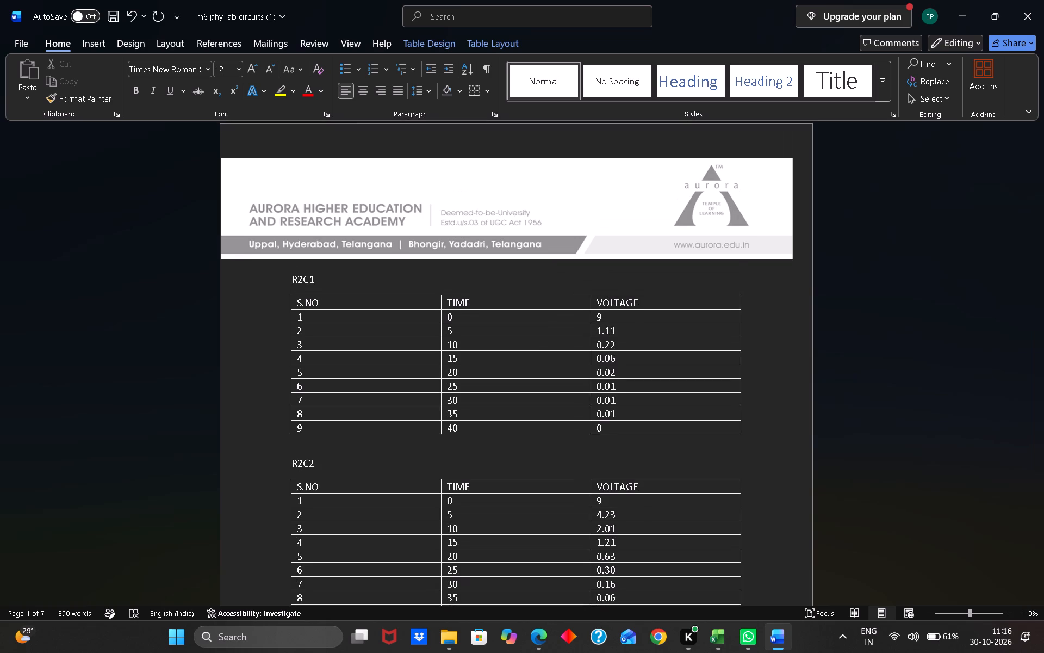
scroll(618, 490, "down", 2)
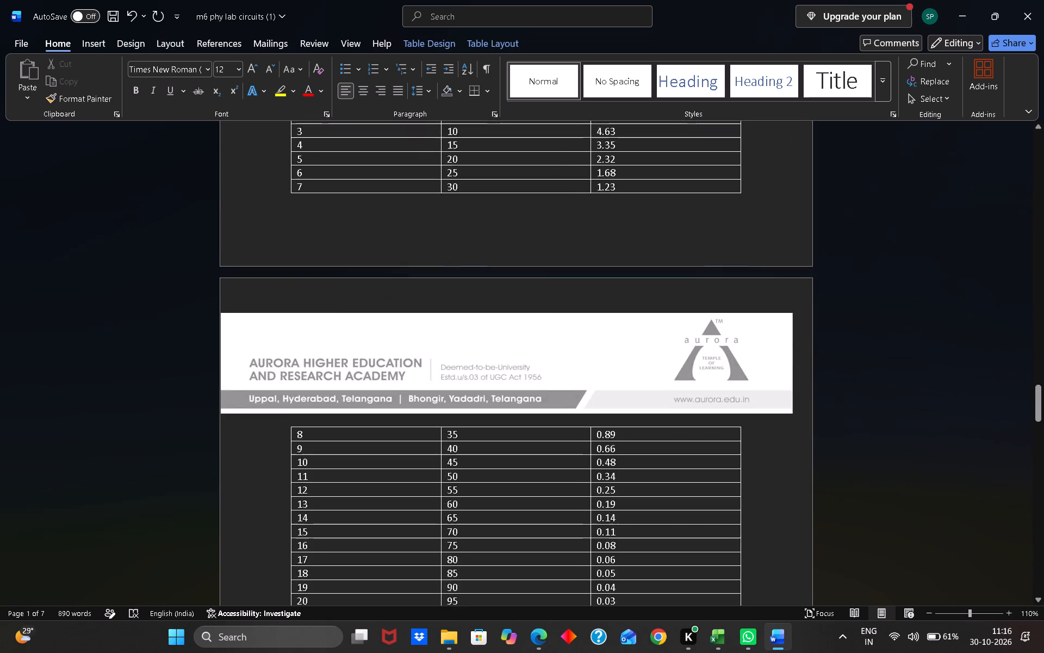
scroll(618, 490, "down", 6)
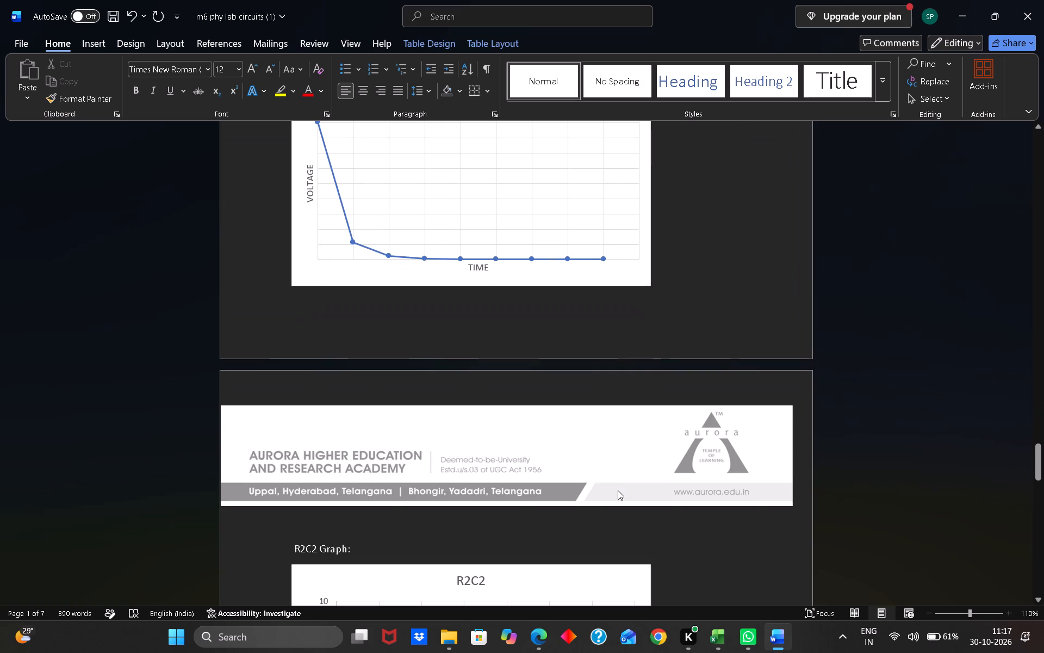
scroll(618, 490, "down", 1)
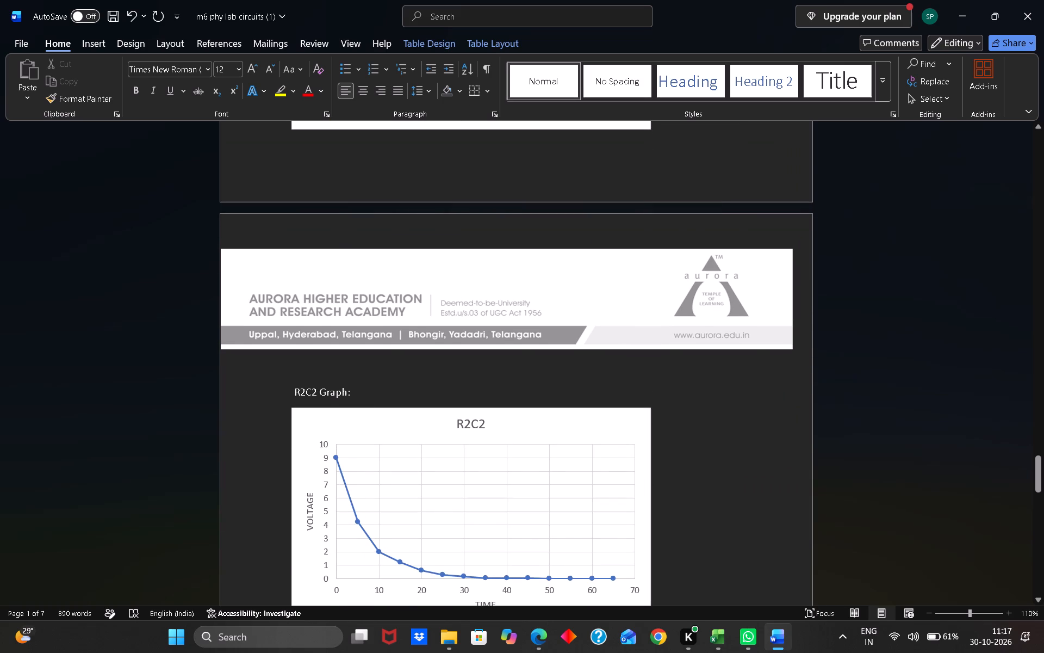
Review the report from the resistor and capacitor values and circuit diagram through the tables and graphs to the viva answers.
scroll(618, 490, "up", 3)
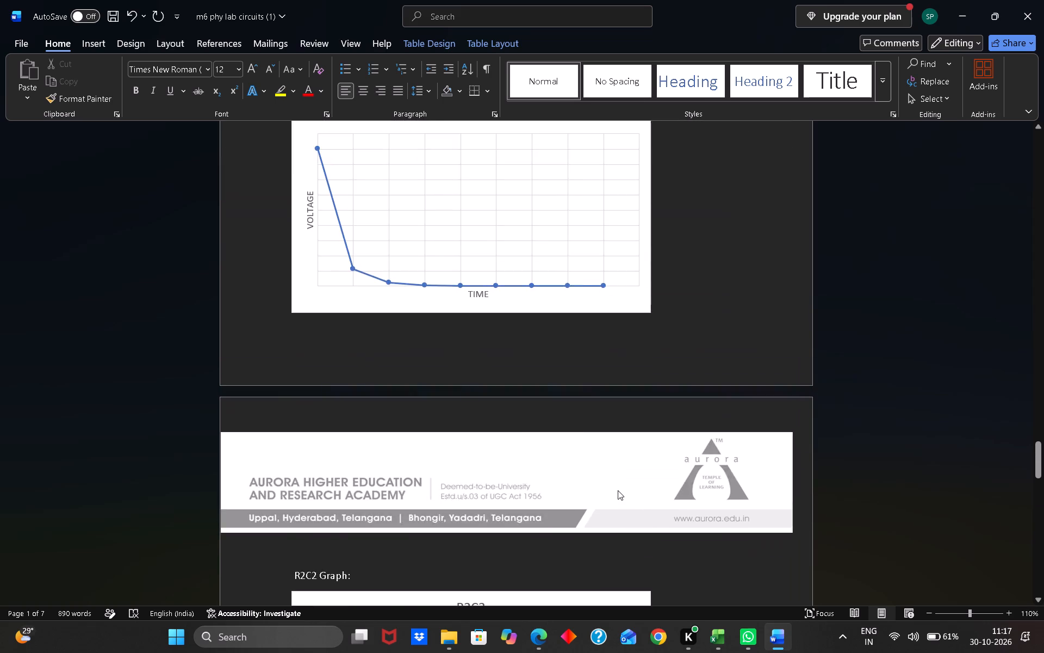
scroll(618, 490, "up", 4)
scroll(618, 490, "down", 1)
scroll(618, 490, "up", 1)
scroll(618, 490, "down", 1)
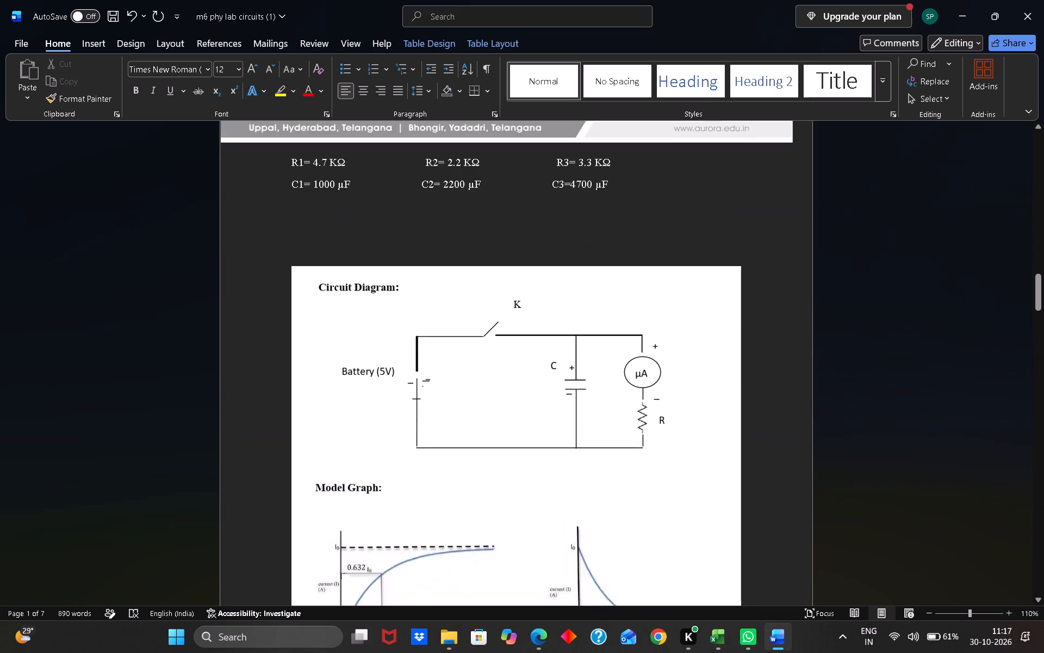
scroll(618, 490, "down", 4)
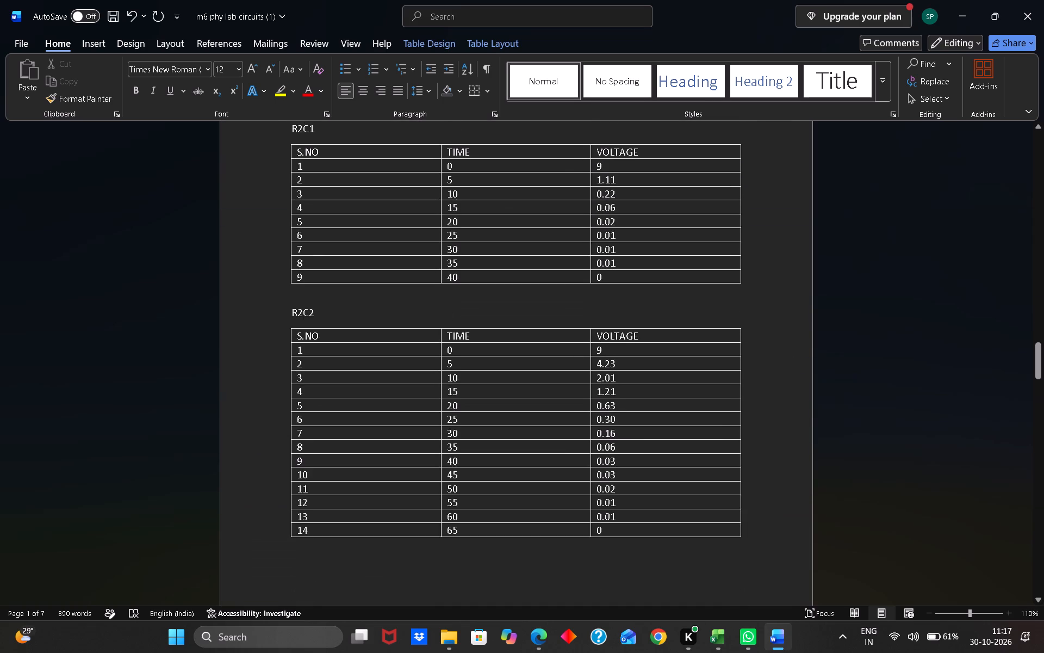
scroll(618, 490, "down", 3)
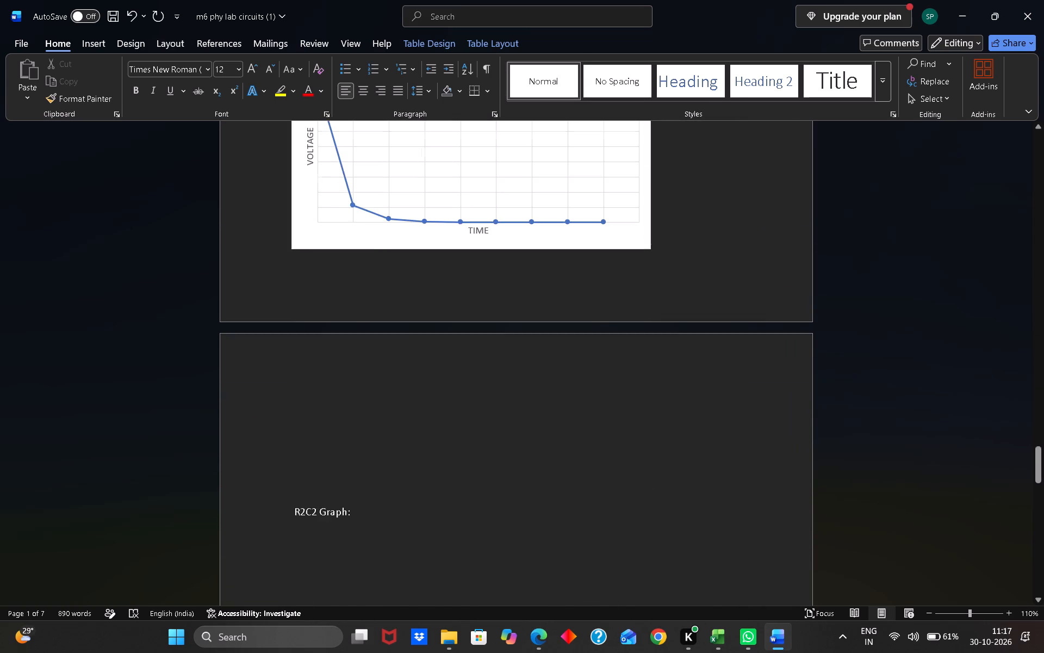
scroll(618, 490, "down", 2)
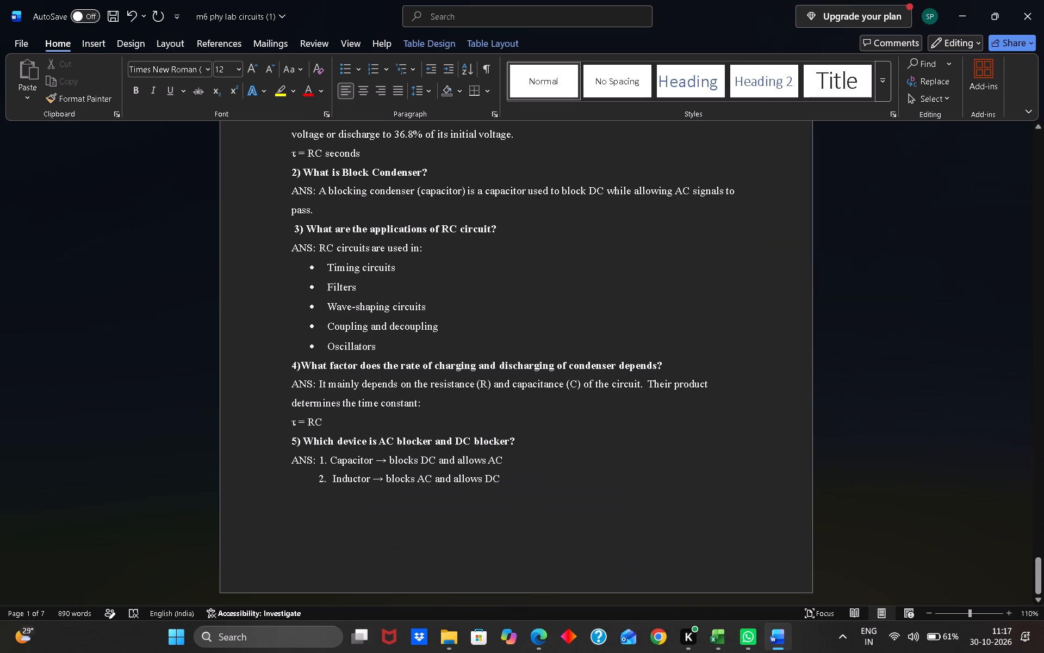
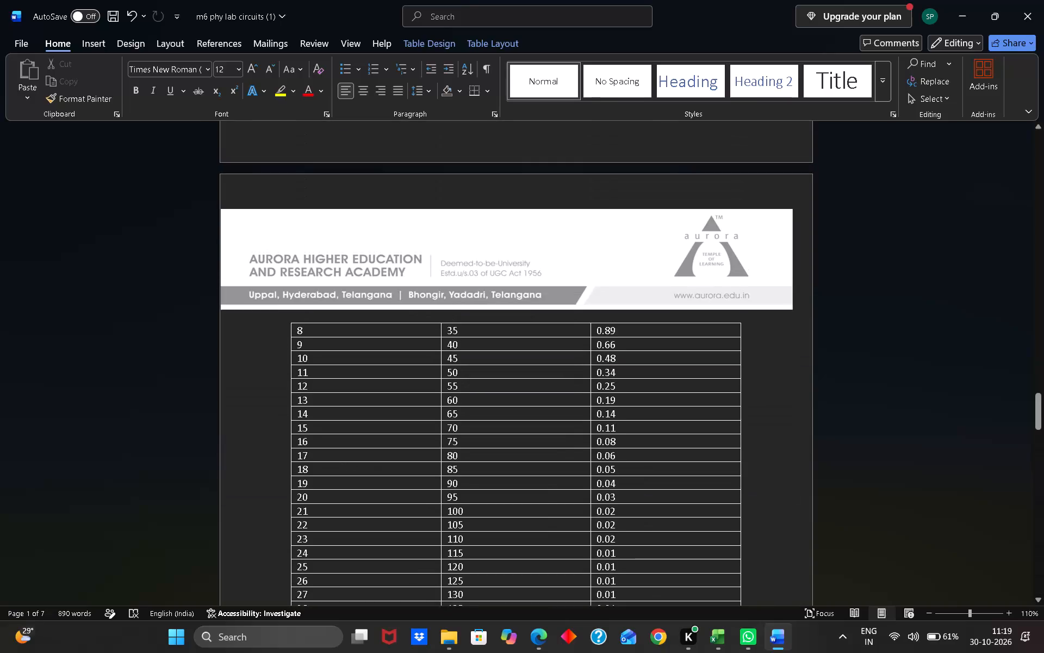
Replace the student name in the report's first-page details table with the other student's full name in capitals.
scroll(482, 417, "up", 18)
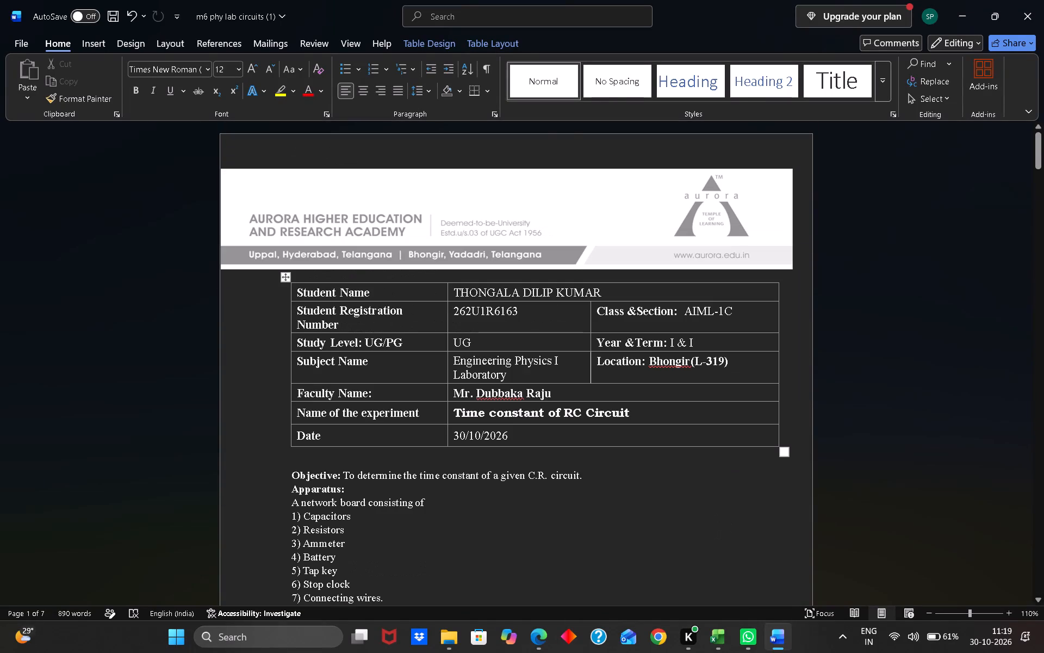
left_click(626, 294)
key("BackSpace")
key("BackSpace")
key("BackSpace")
key("BackSpace")
key("BackSpace")
key("BackSpace")
key("BackSpace")
key("BackSpace")
key("BackSpace")
key("BackSpace")
key("BackSpace")
key("BackSpace")
key("BackSpace")
key("BackSpace")
key("BackSpace")
key("BackSpace")
key("BackSpace")
key("BackSpace")
key("BackSpace")
key("BackSpace")
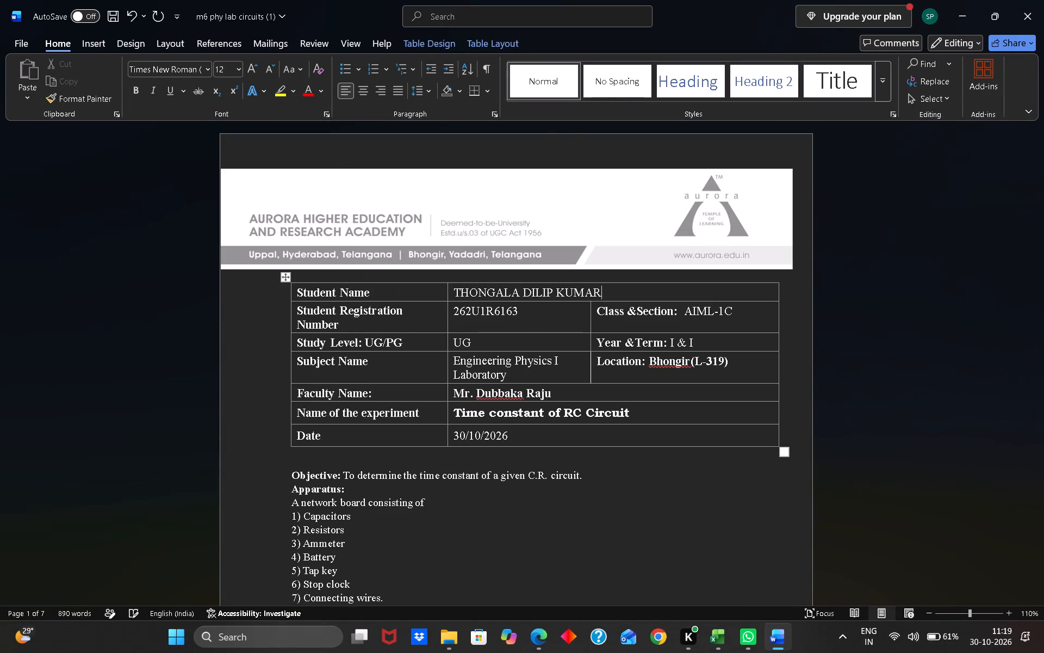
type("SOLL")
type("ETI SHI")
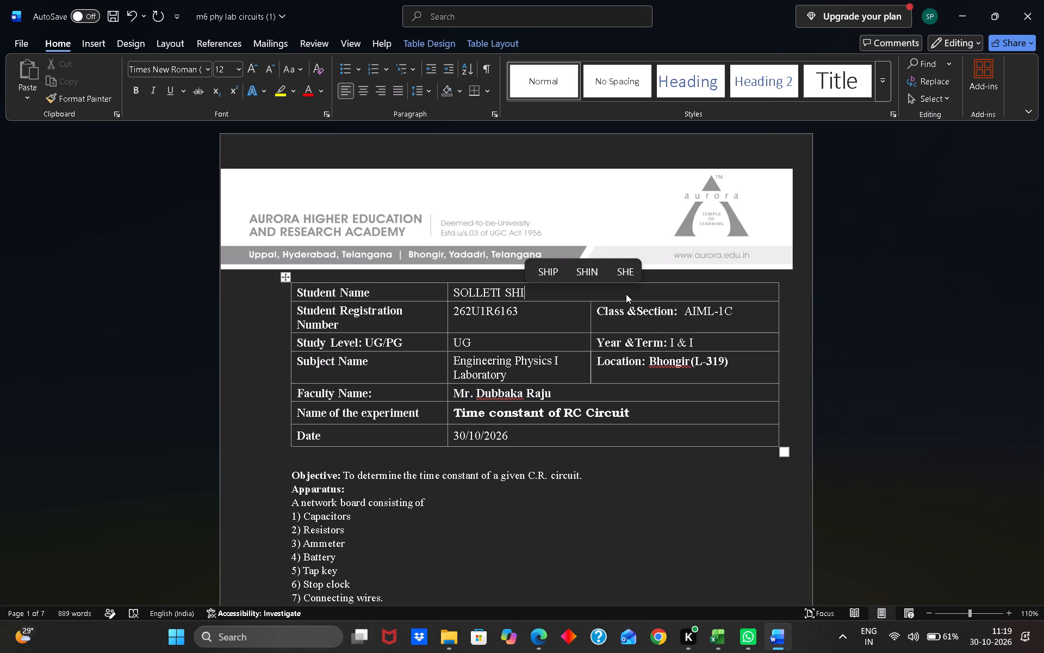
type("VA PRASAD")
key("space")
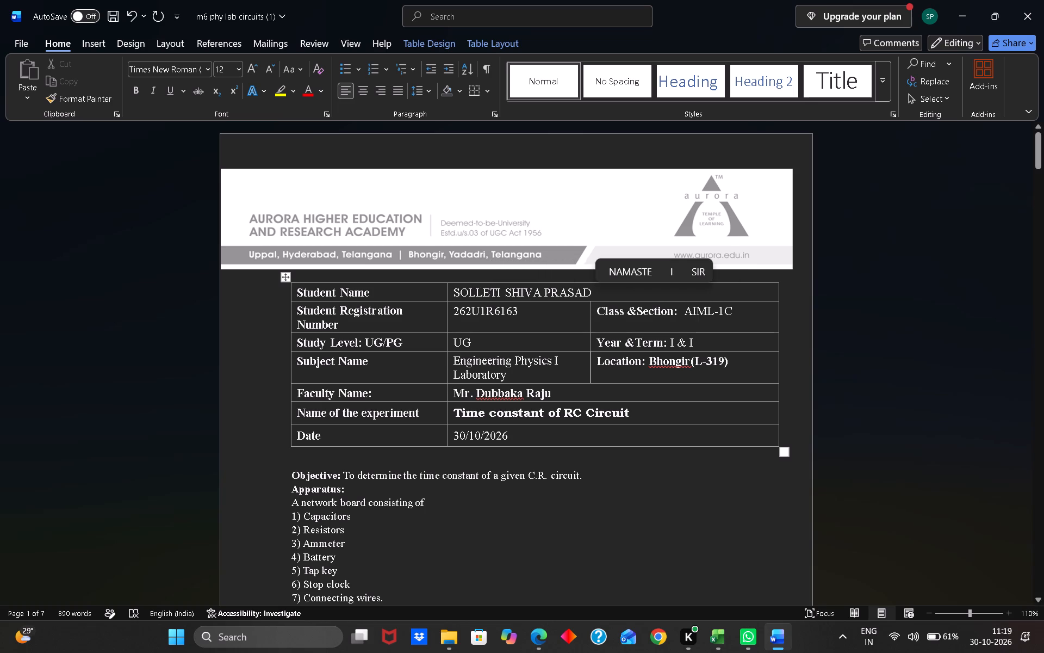
Update the final digits of the Student Registration Number in the details table to match the new student.
left_click(529, 325)
key("BackSpace")
key("BackSpace")
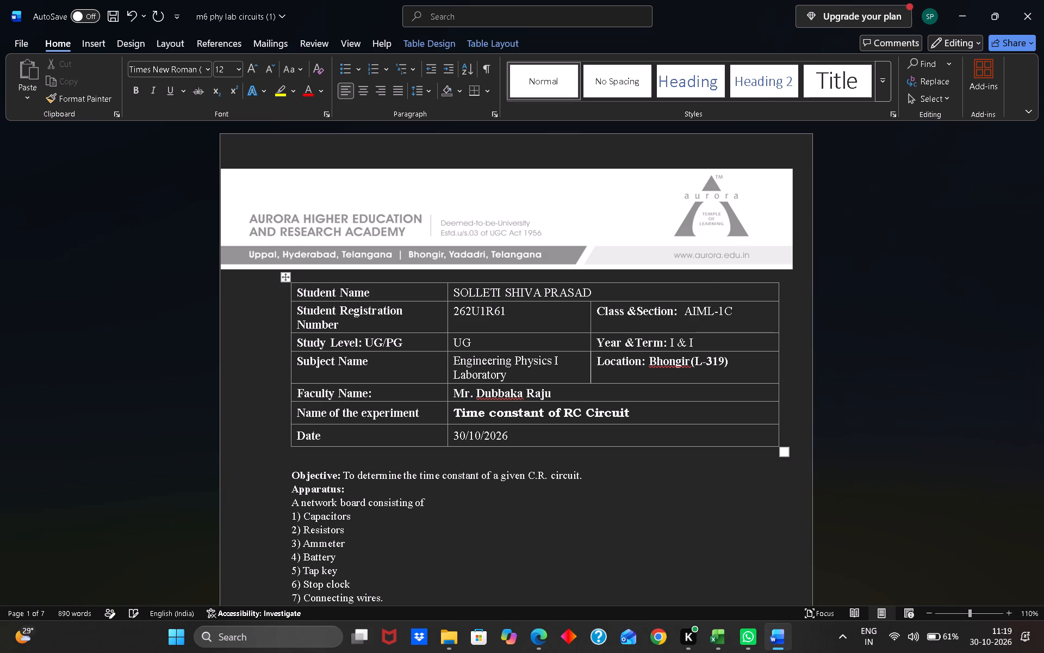
key("BackSpace")
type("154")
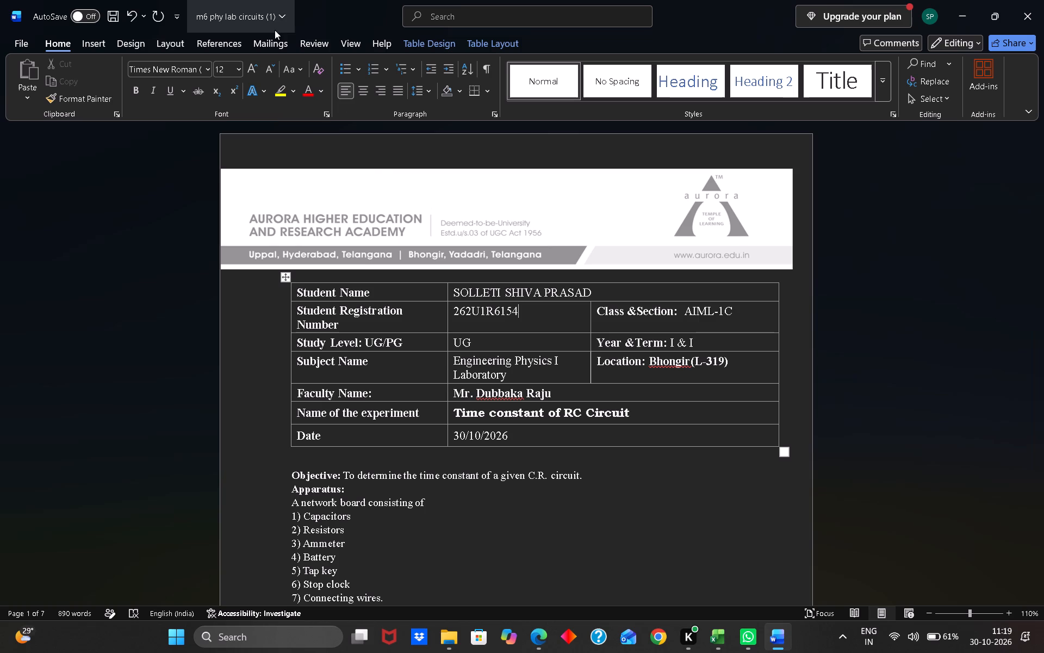
Save the edited lab report document.
left_click(114, 19)
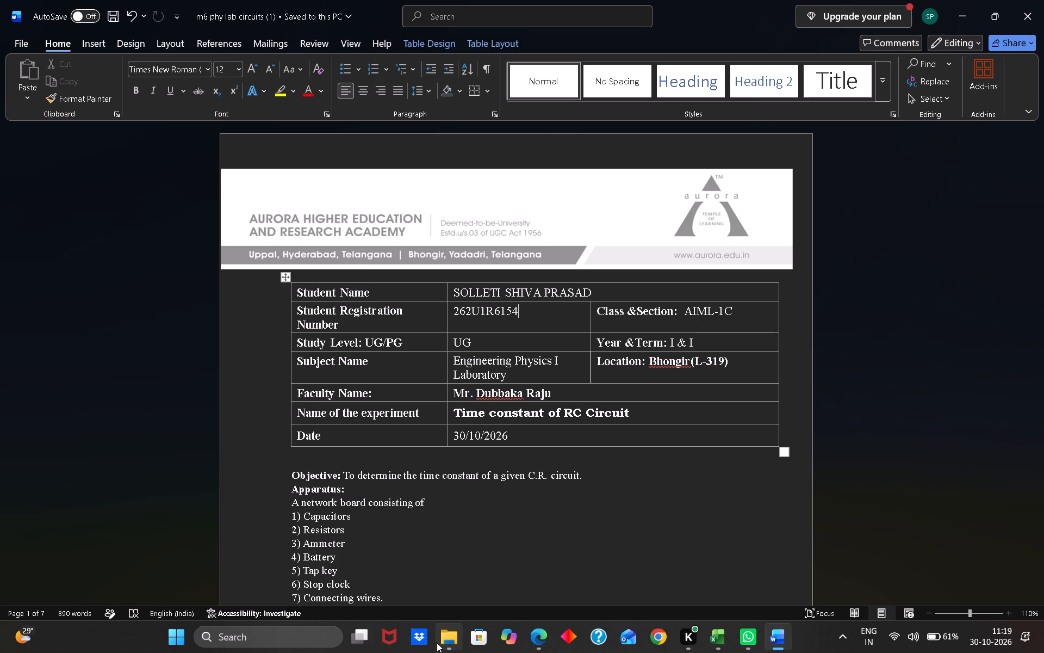
Switch to File Explorer and look up the recent document "m6 phy lab circuits (1)" and the file actions available for it.
left_click(451, 631)
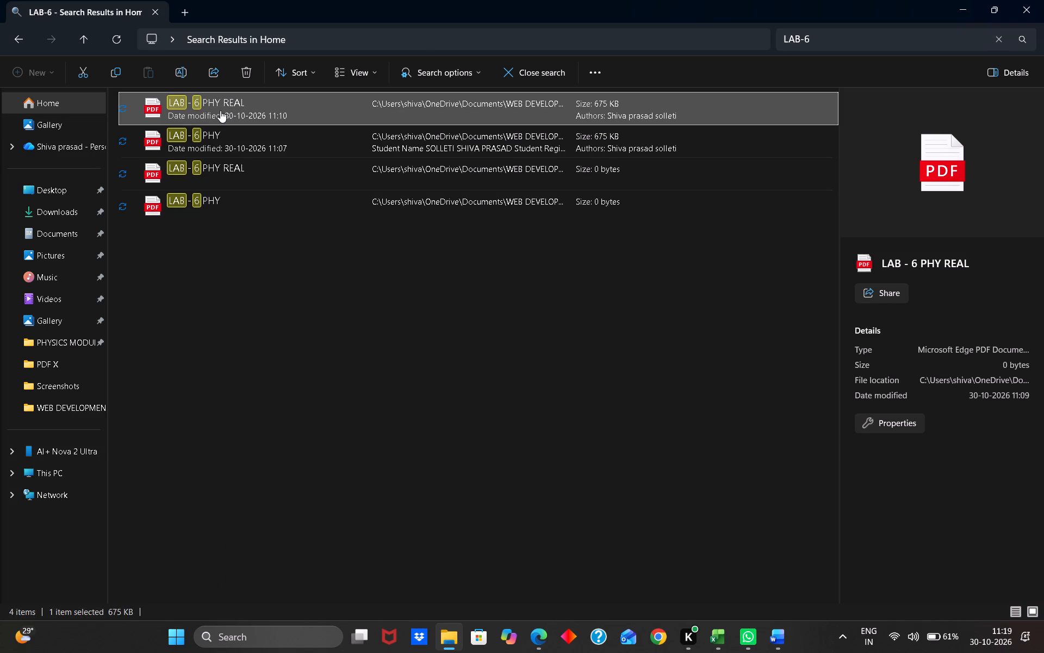
left_click(69, 102)
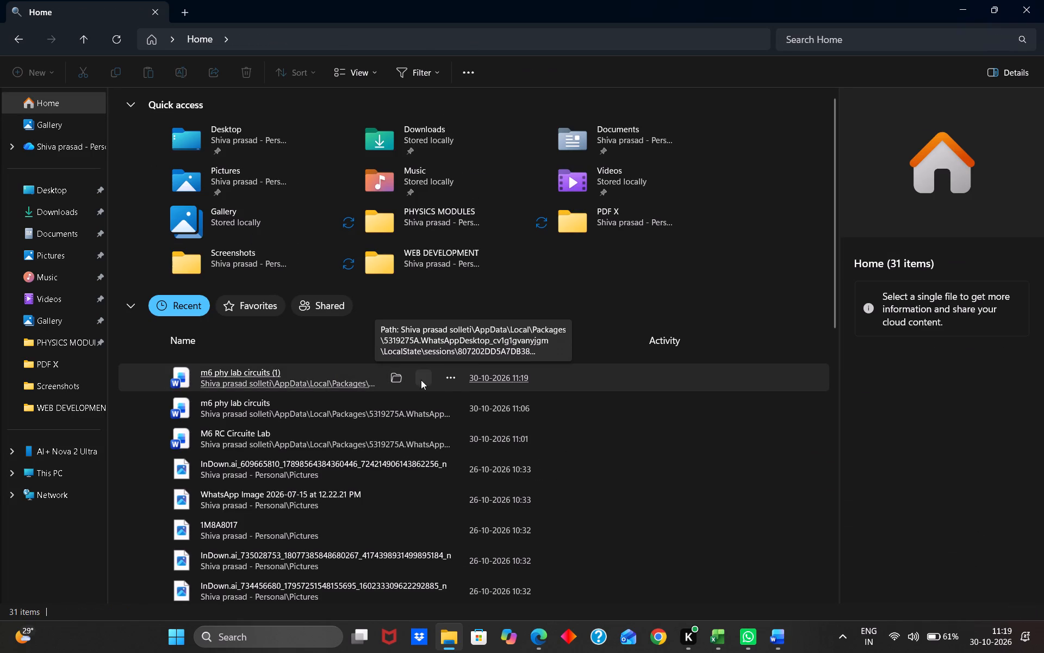
left_click(453, 379)
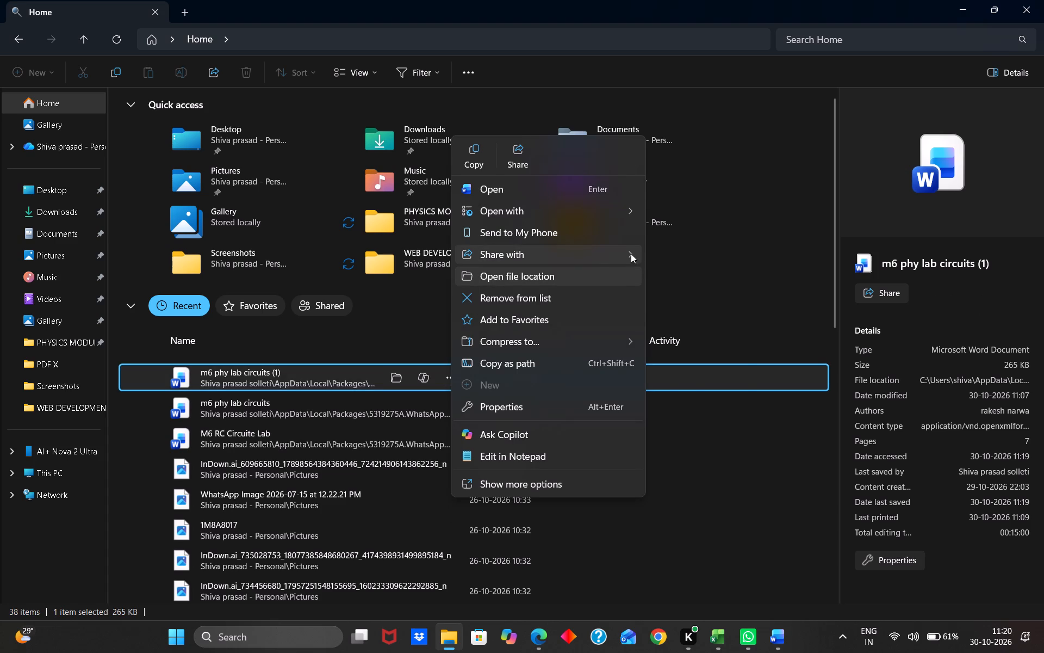
left_click(658, 249)
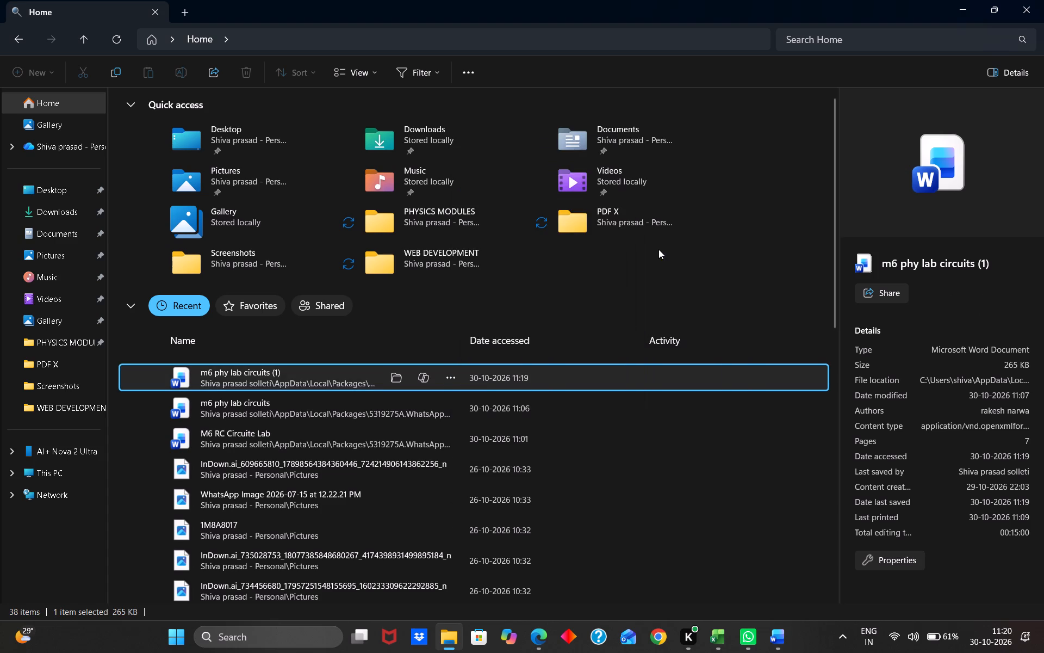
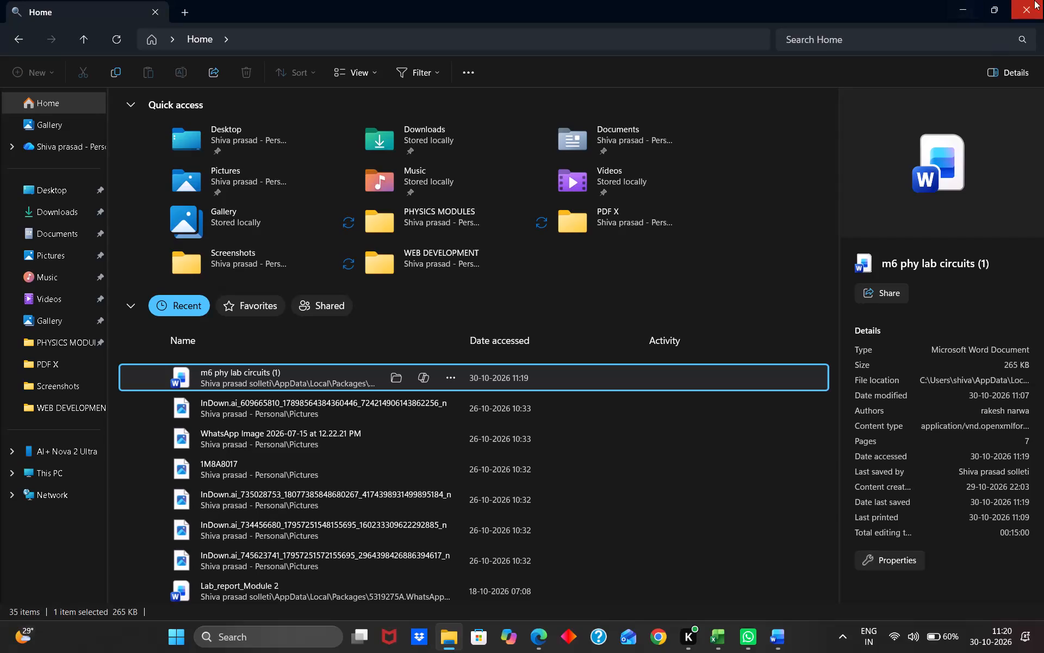
Minimise the File Explorer window and the Word window holding the lab report.
left_click(962, 1)
left_click(962, 1)
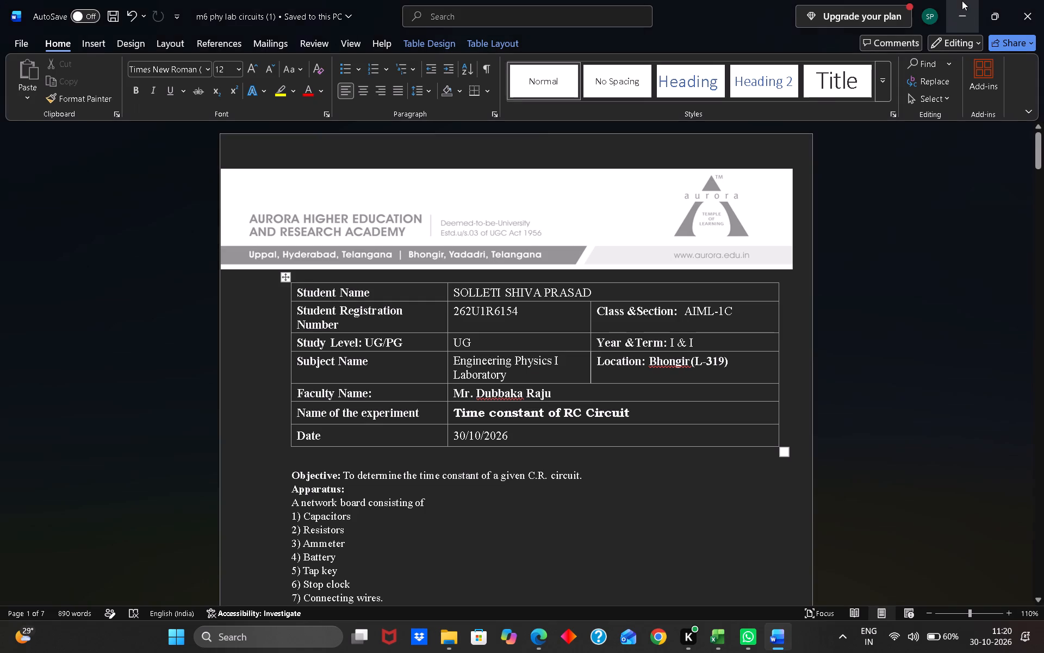
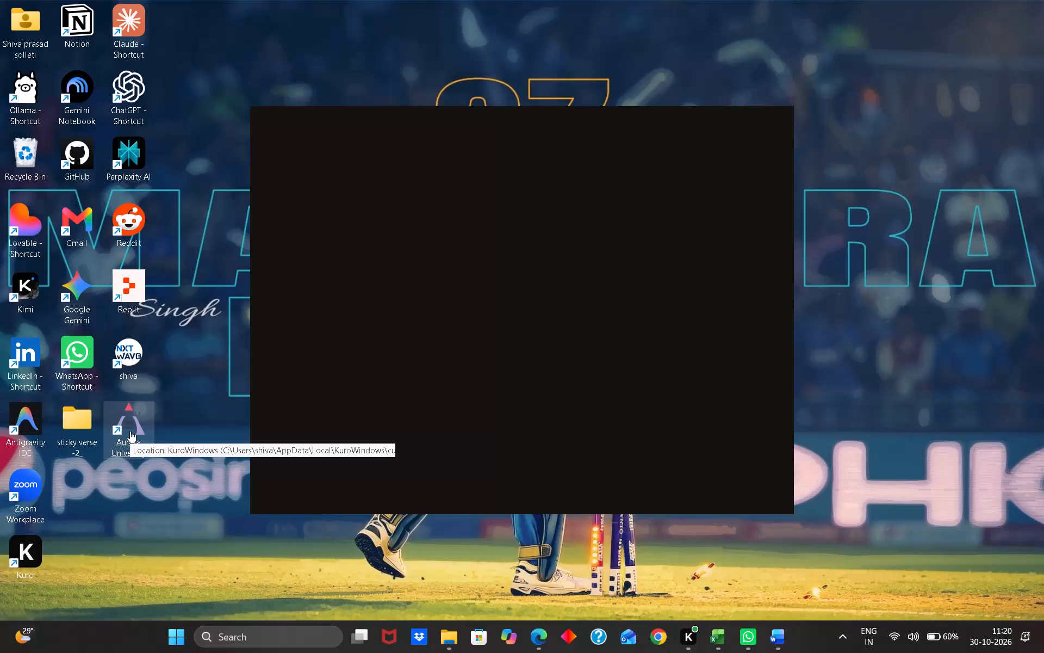
Open the Aurora University portal from the desktop to view the subject-wise attendance, and close its window.
double_click(130, 431)
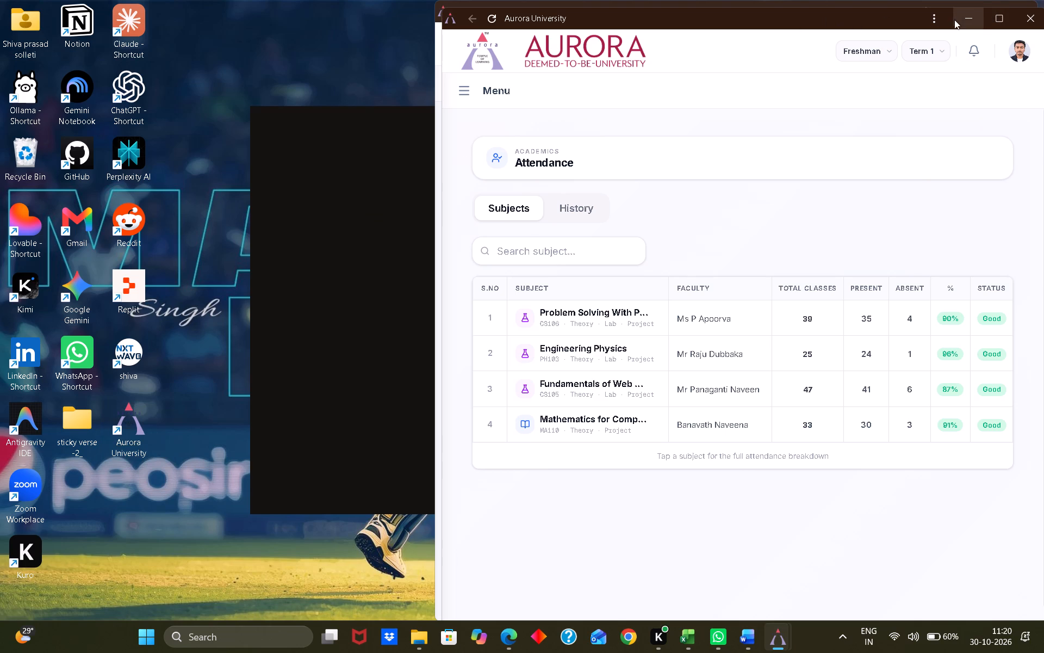
left_click(1028, 19)
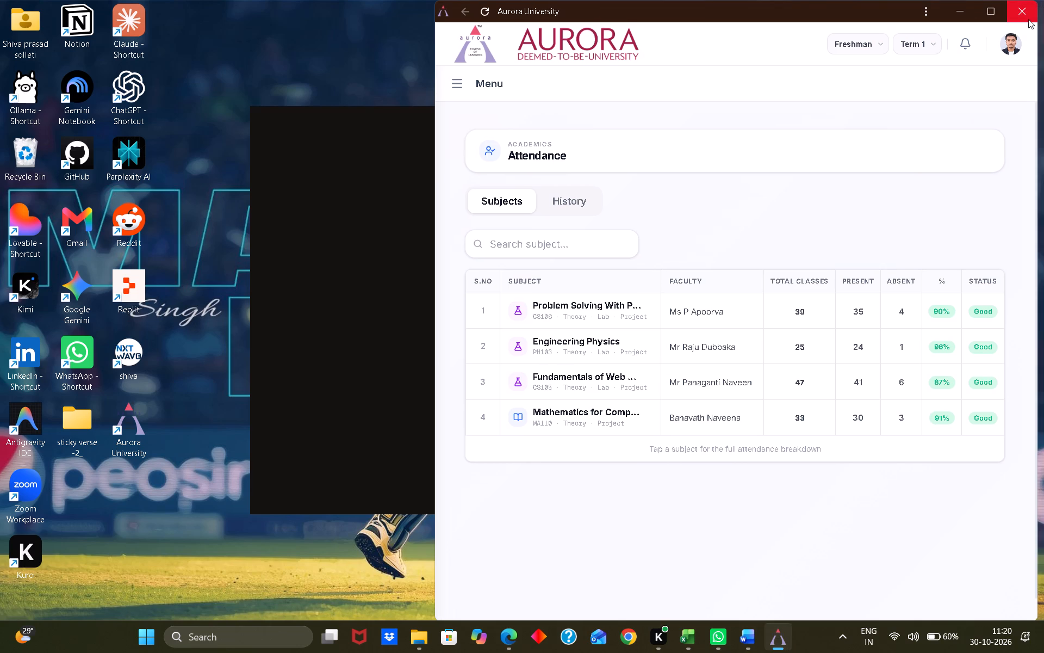
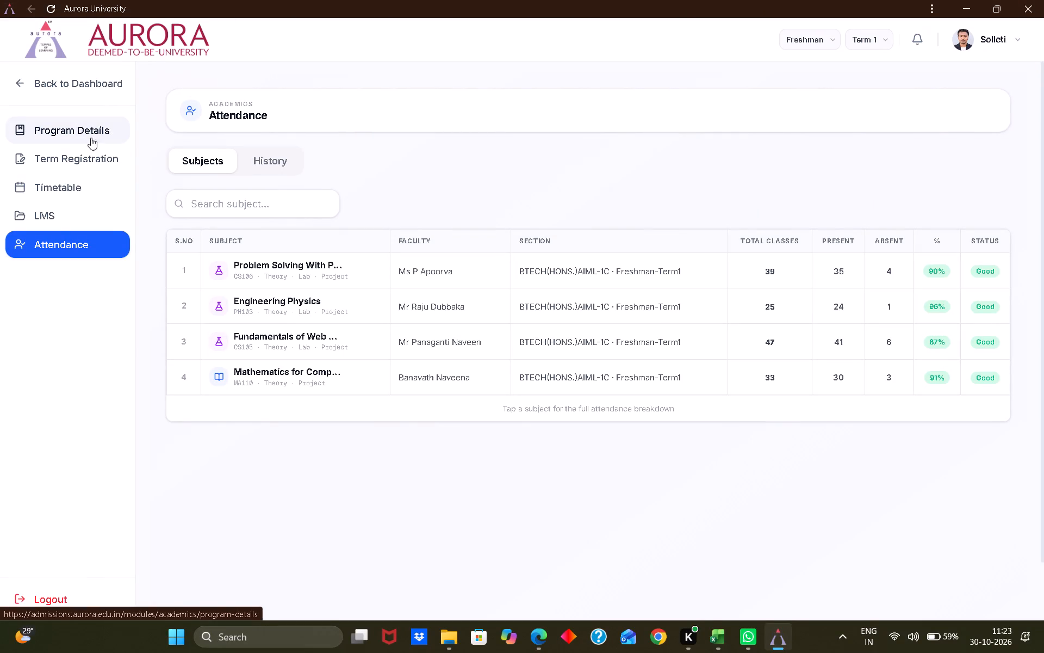
Find the LAB - 6 PHY REAL PDF by searching for LAB-6 and submit it for Lab Report 6 in the Engineering Physics assessments.
left_click(93, 92)
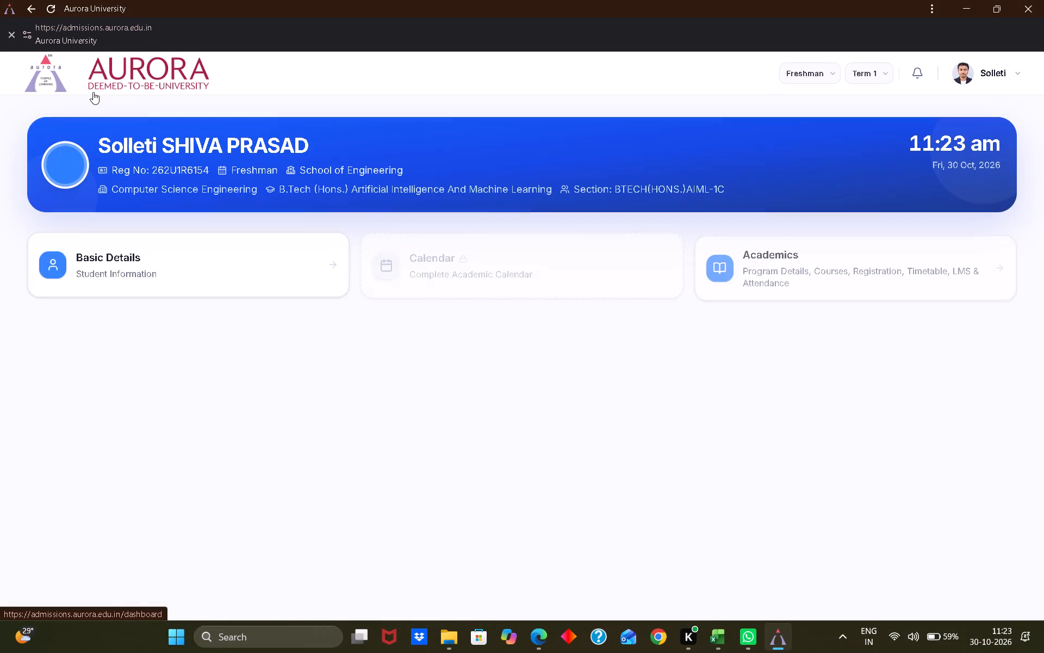
left_click(341, 348)
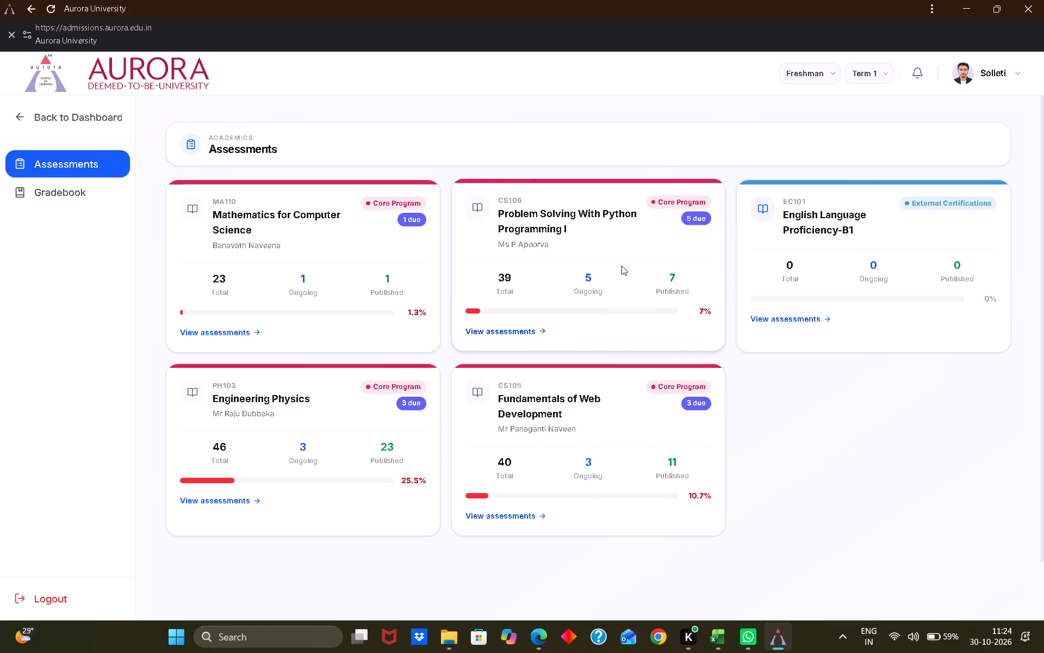
left_click(359, 515)
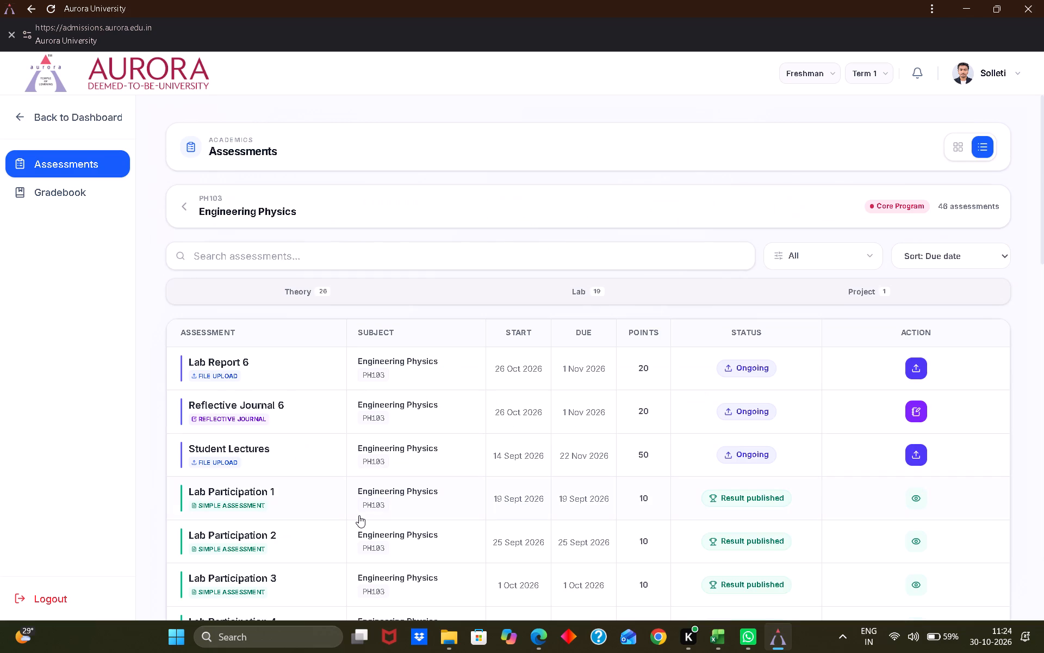
left_click(919, 367)
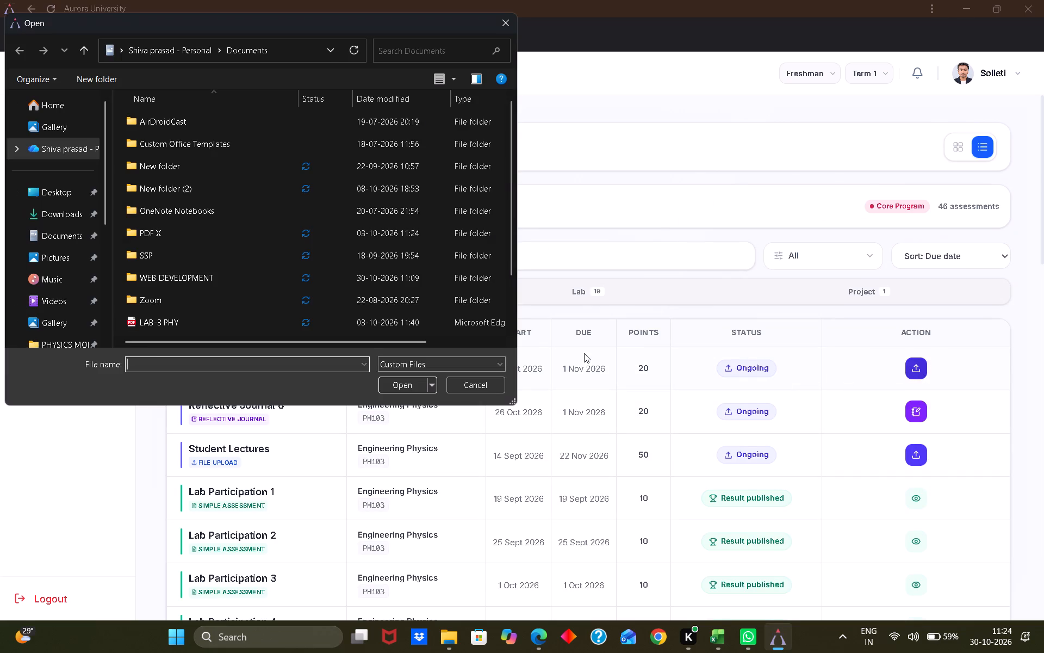
left_click(460, 51)
type("LAB-6")
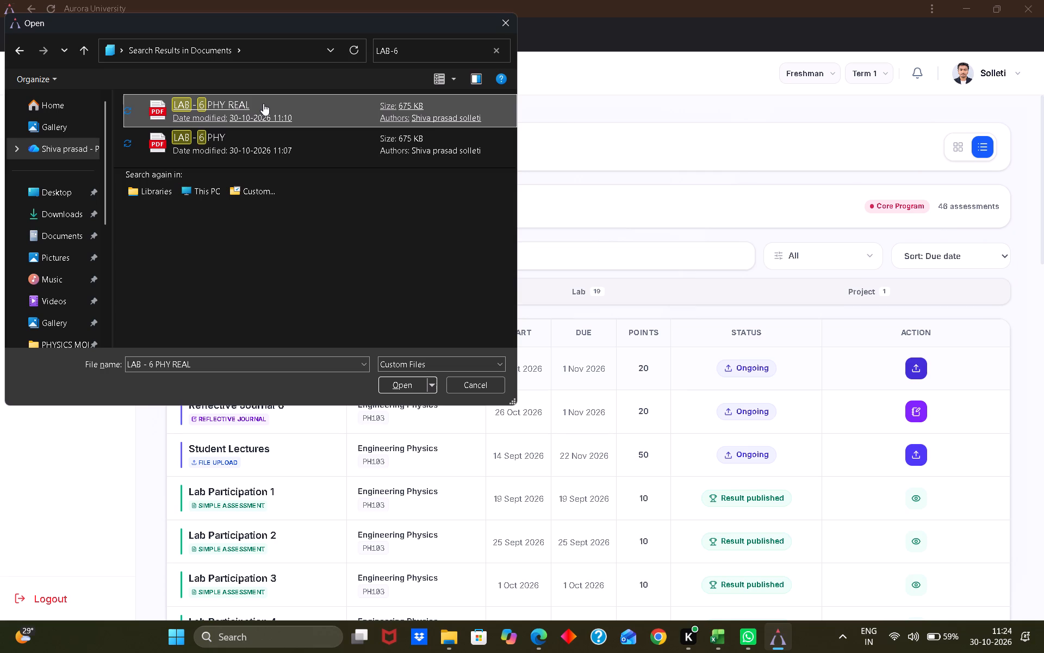
key("Return")
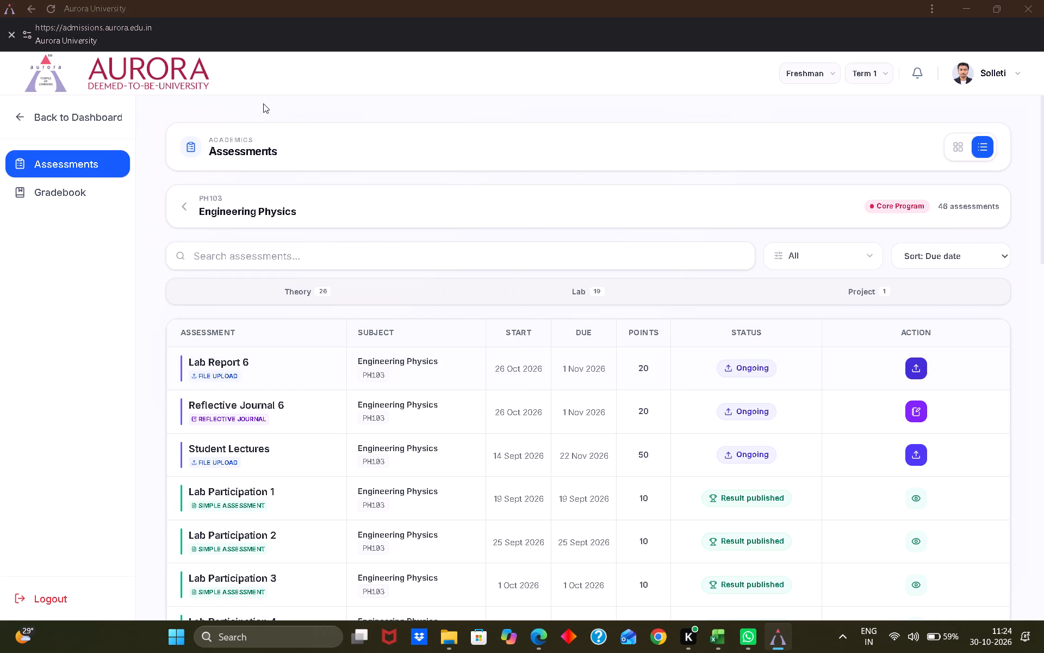
key("Delete")
key("Return")
key("Return")
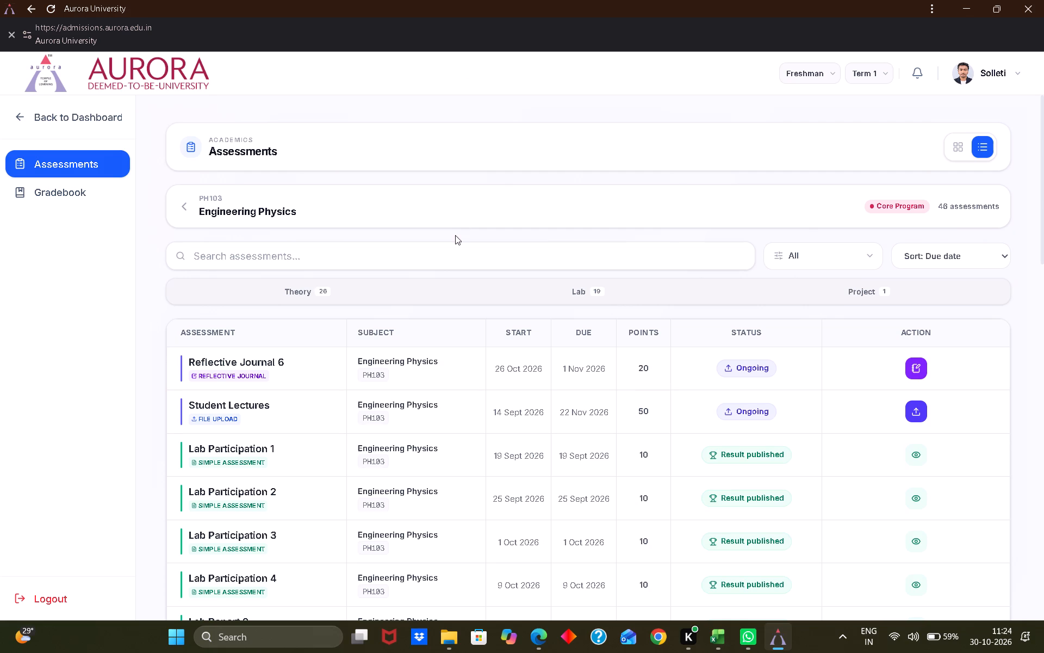
Open the submitted Lab Report 6 file from the Engineering Physics assessments and dismiss the text annotations notice.
scroll(743, 390, "down", 3)
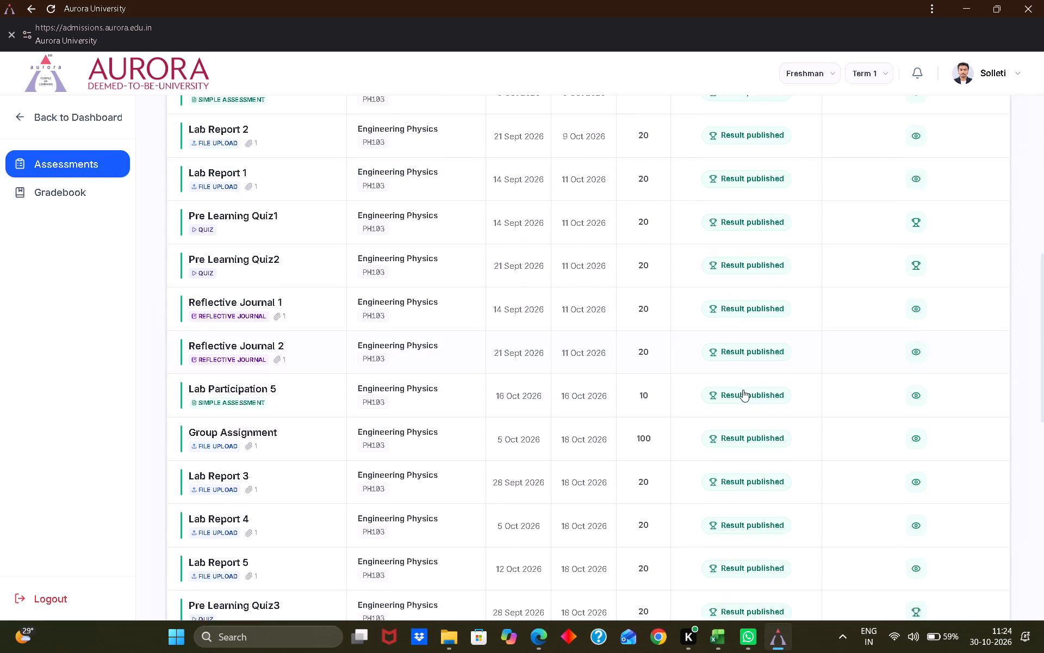
scroll(743, 390, "down", 13)
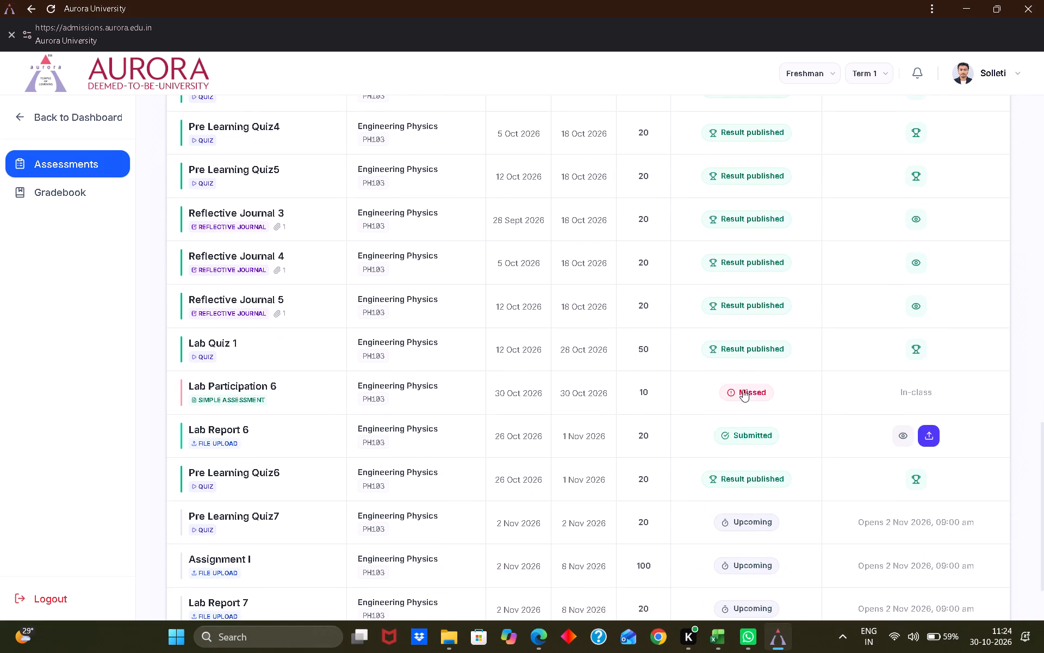
left_click(905, 348)
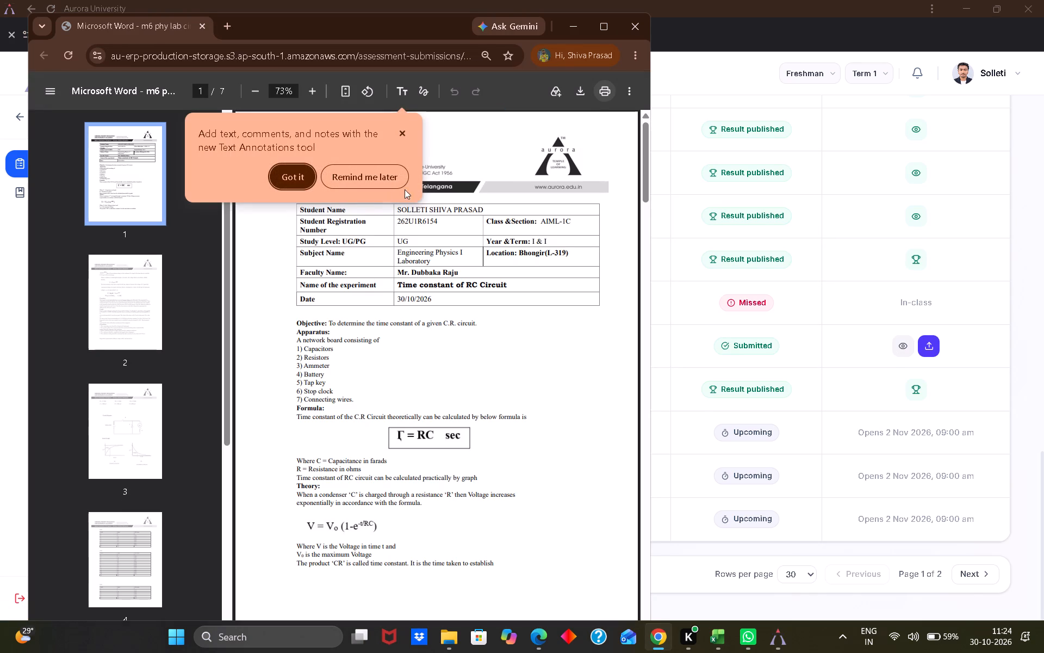
left_click(285, 168)
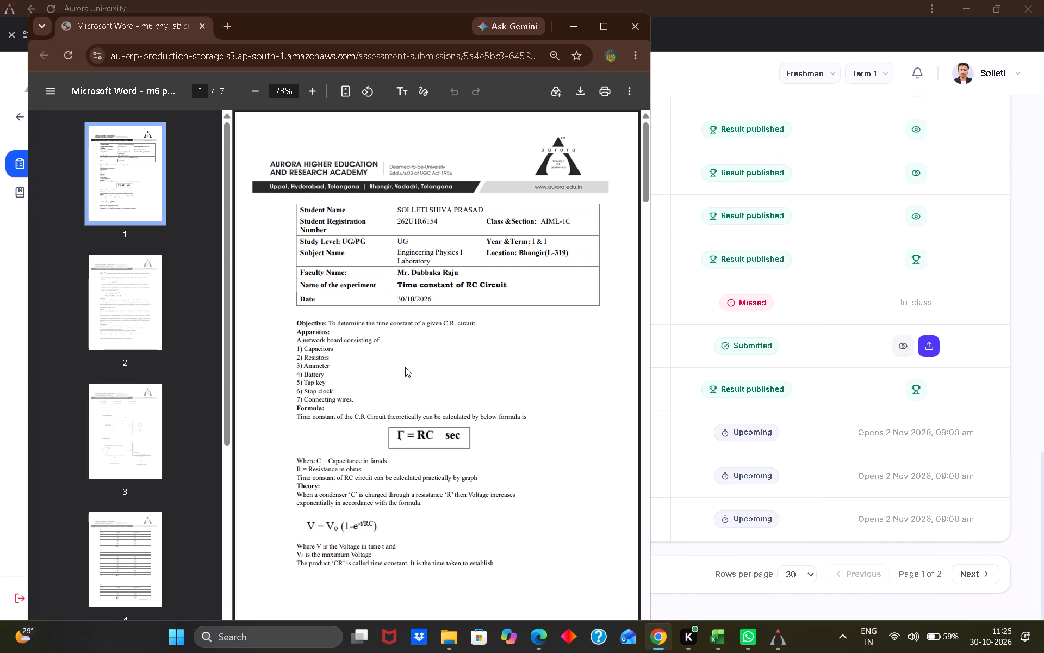
Examine the submitted RC circuit report from the student details through the tables, graphs and viva answers, and close it.
scroll(405, 367, "down", 8)
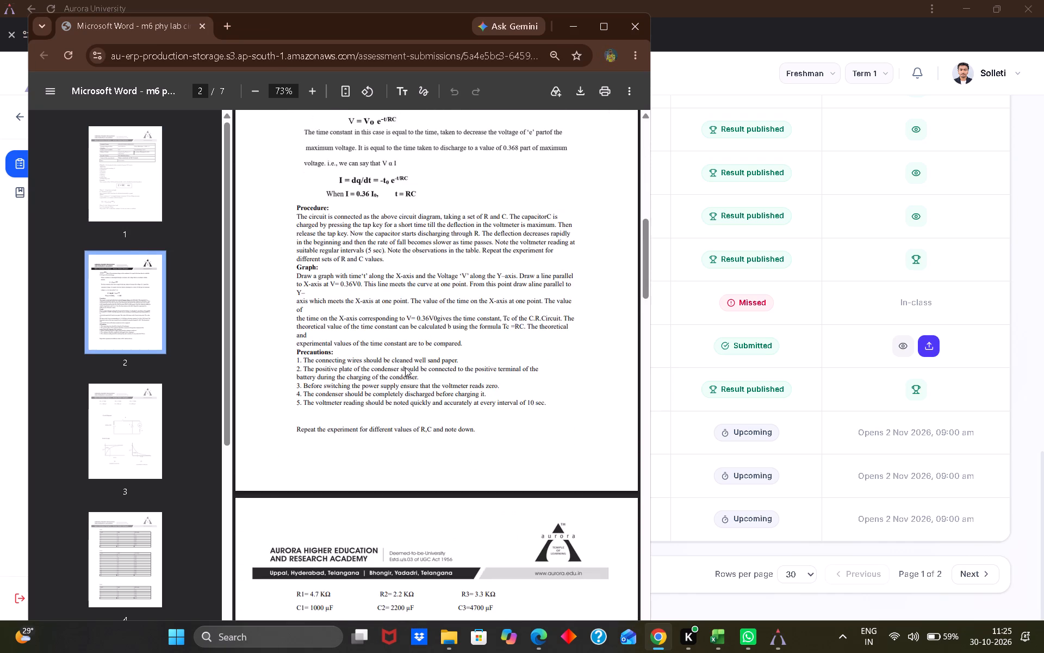
scroll(405, 367, "down", 1)
key("Return")
scroll(405, 367, "down", 1)
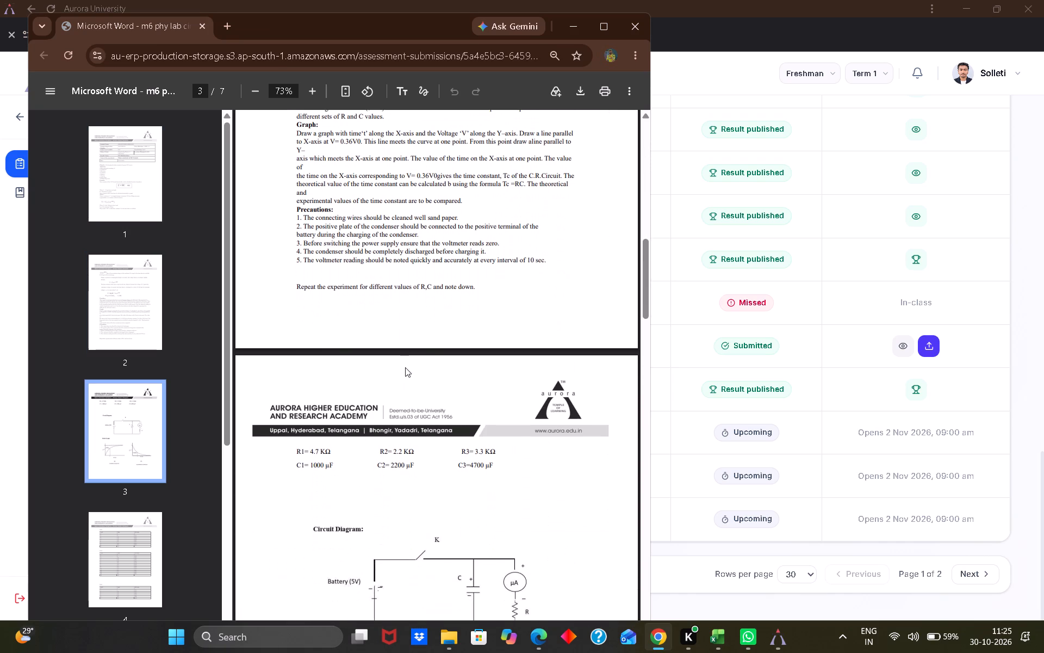
scroll(405, 367, "down", 4)
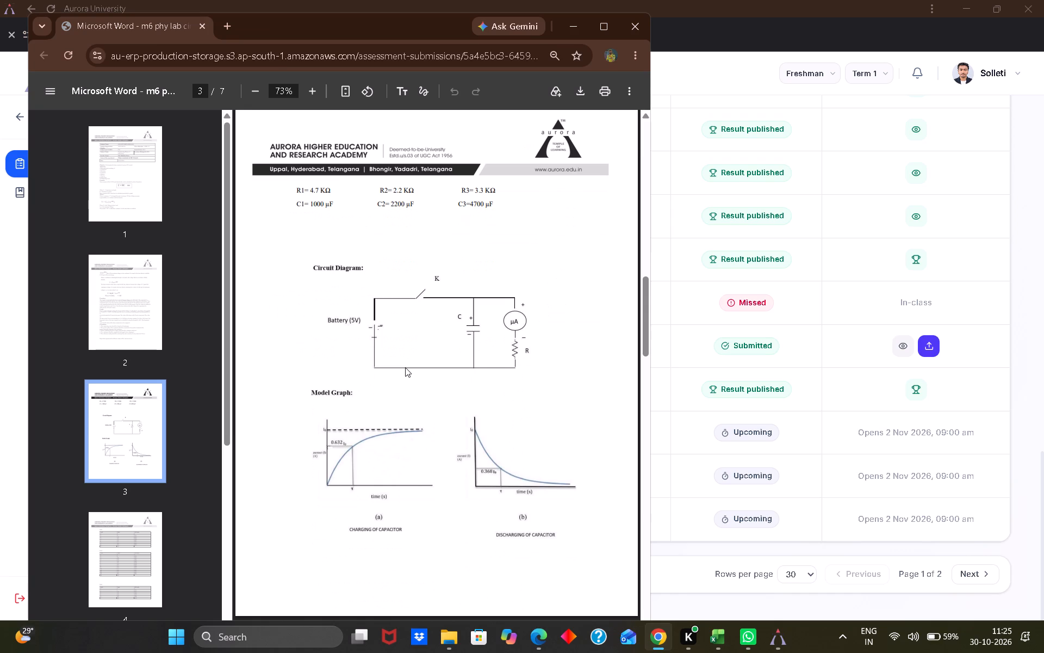
scroll(405, 367, "down", 5)
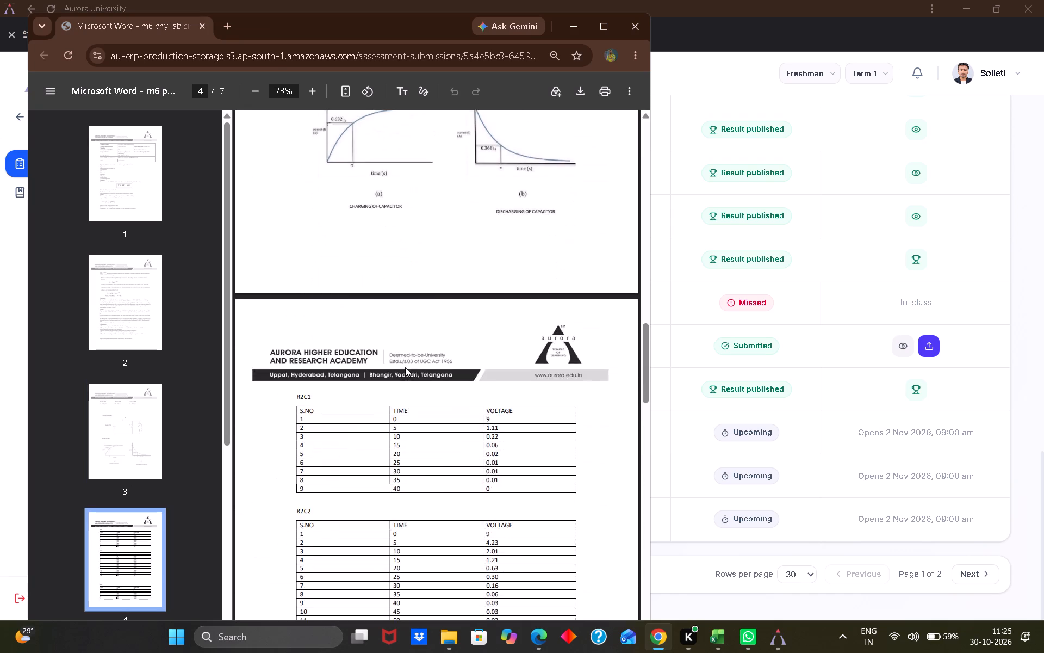
scroll(405, 367, "down", 2)
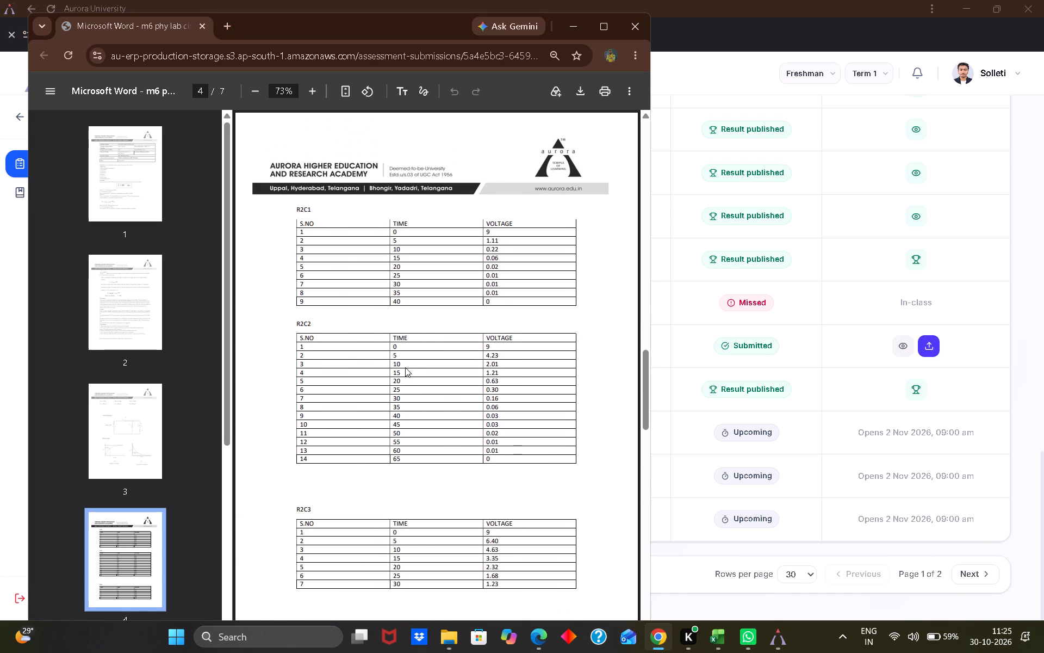
scroll(405, 367, "down", 7)
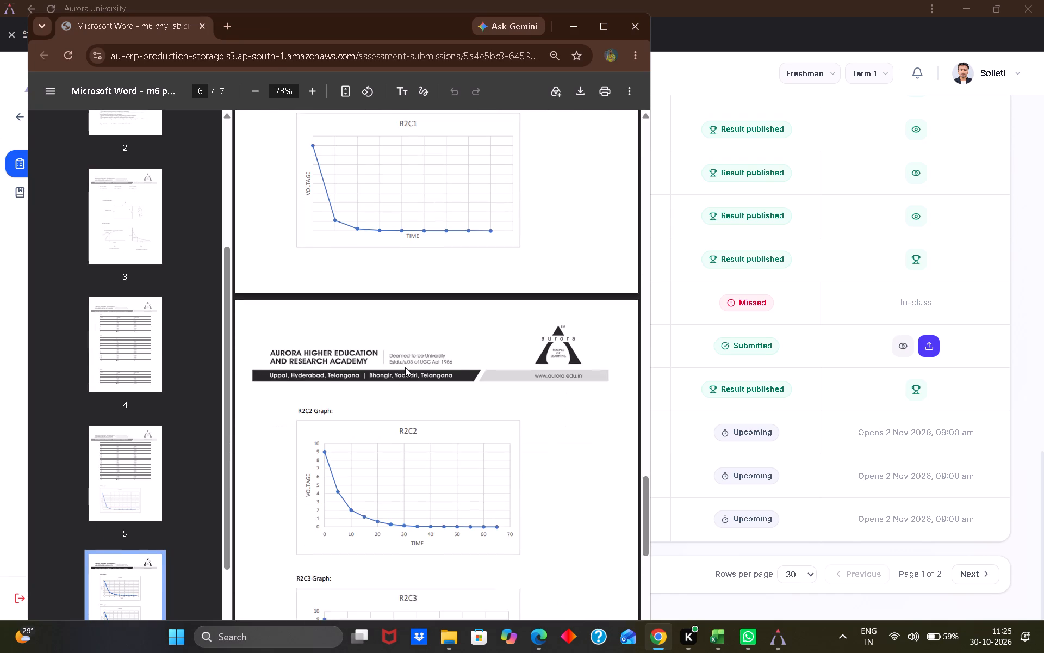
scroll(405, 367, "down", 2)
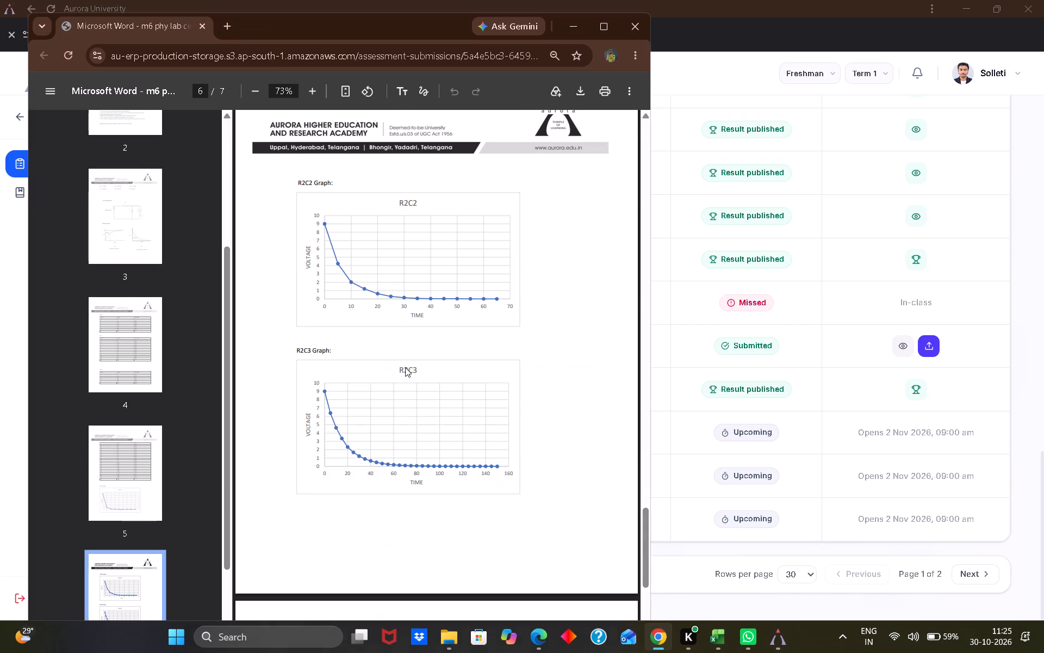
scroll(405, 367, "down", 13)
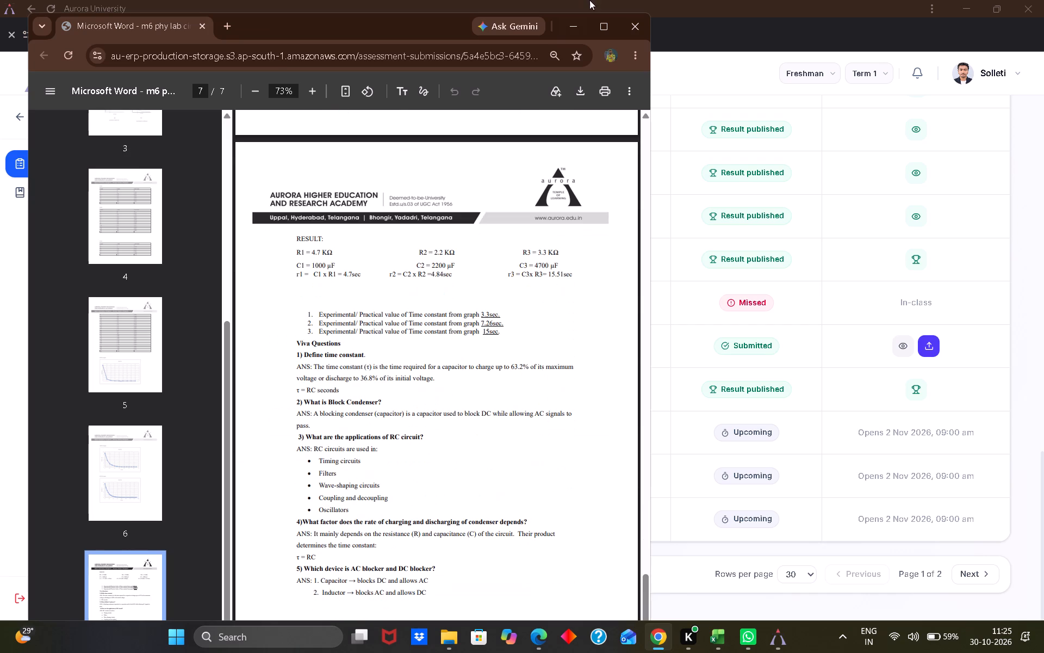
left_click(641, 27)
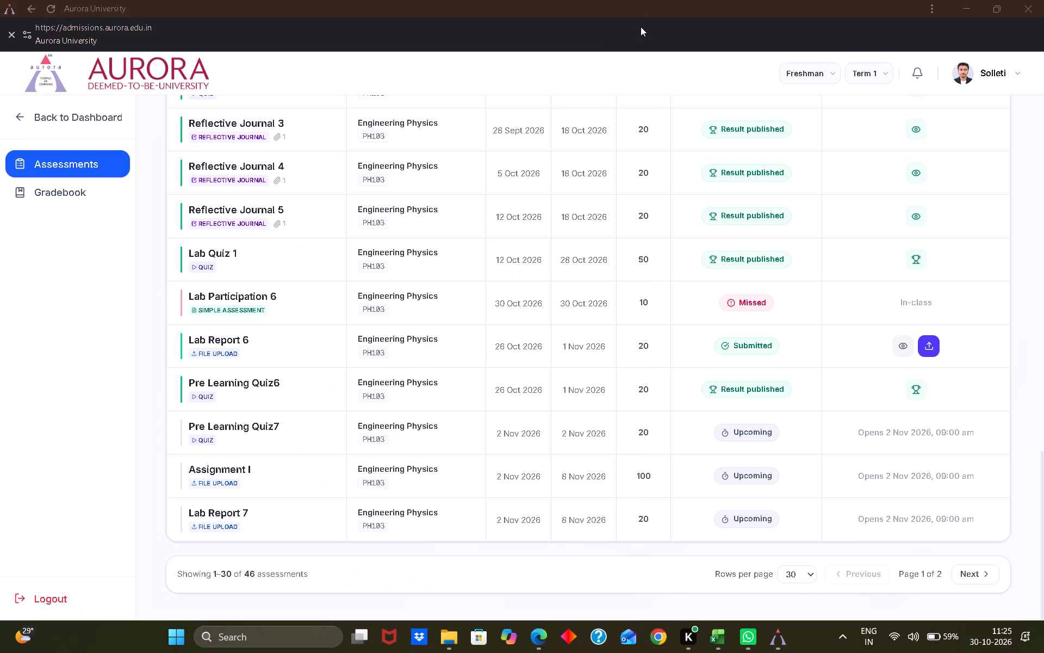
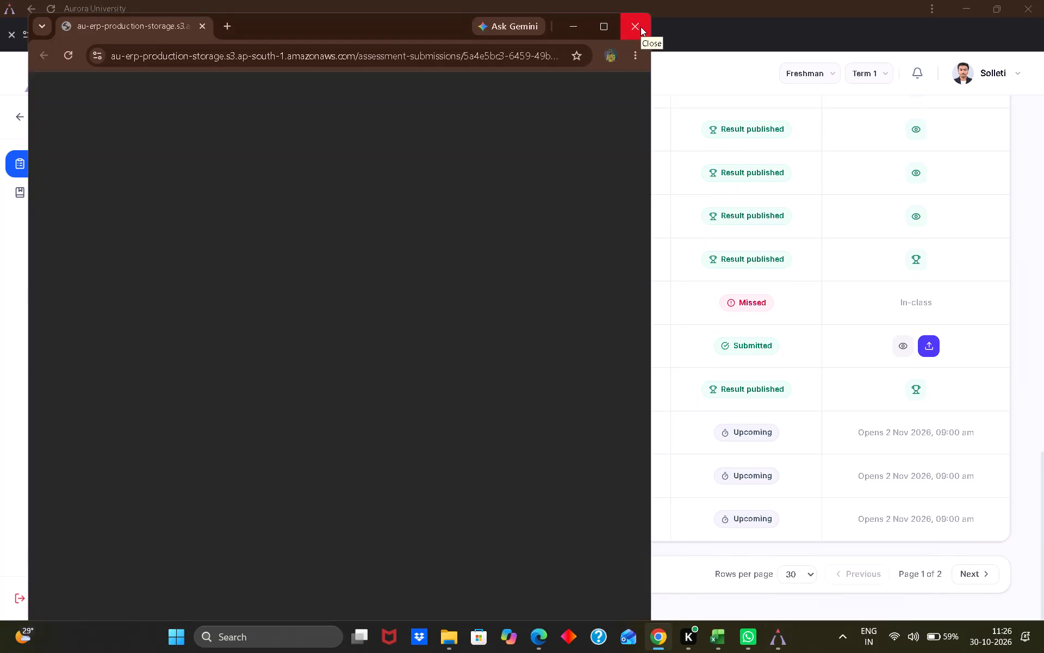
Close the reopened submitted Lab Report 6 file and return to the assessments list.
key("Insert")
key("shift+End")
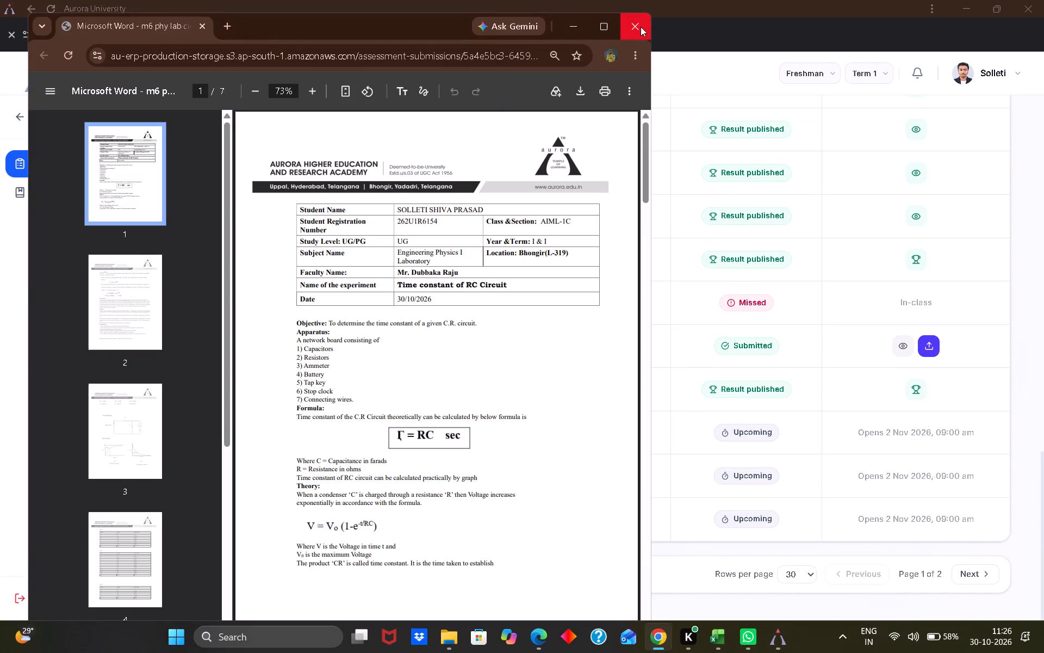
left_click(641, 27)
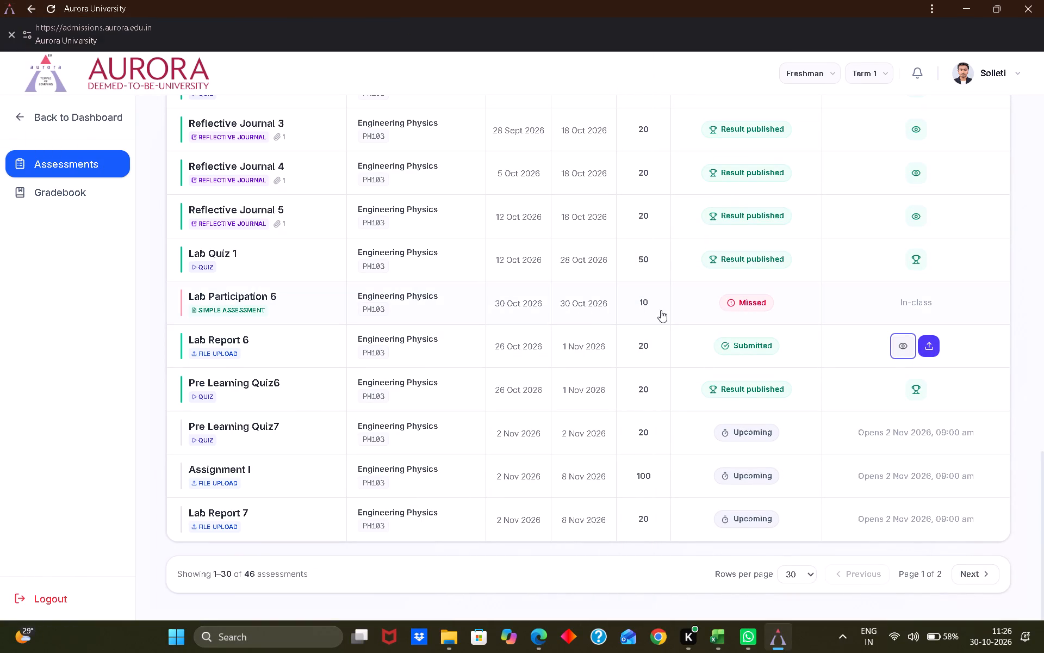
View the details of the Engineering Physics Lab Participation 6 assessment and close them.
left_click(756, 299)
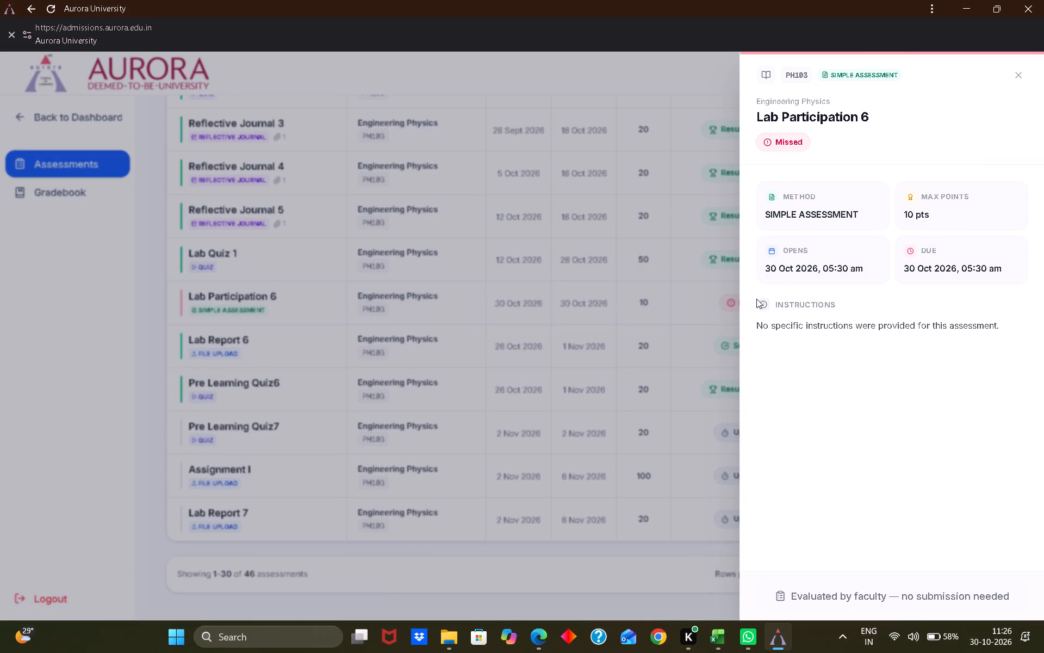
left_click(681, 303)
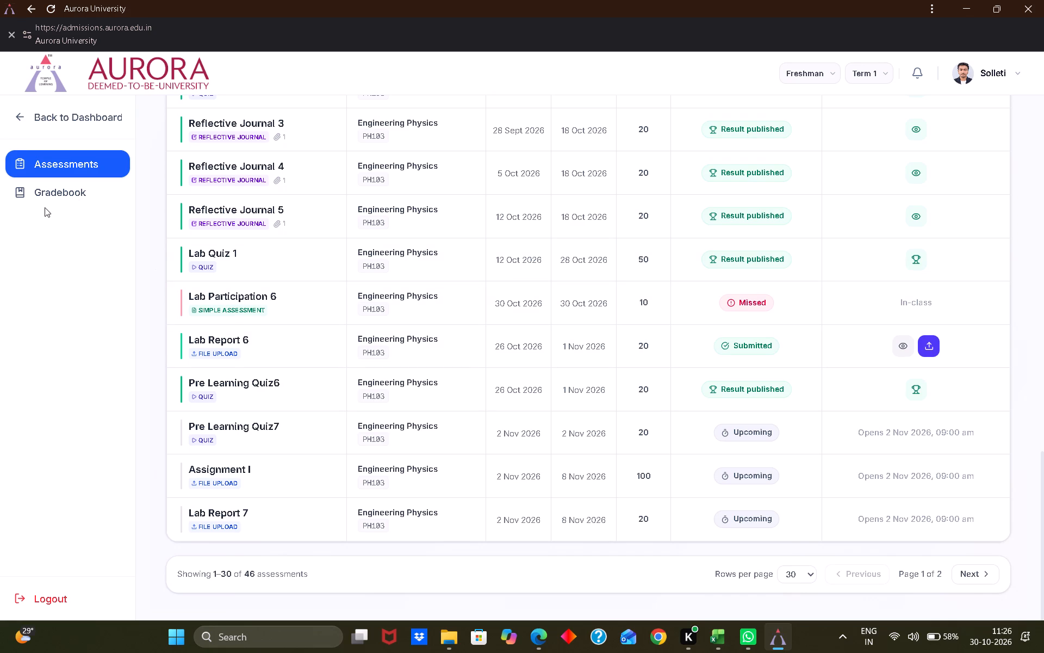
Open the Gradebook, examine the theory assessment breakdown for Problem Solving With Python Programming I, and close it.
left_click(109, 188)
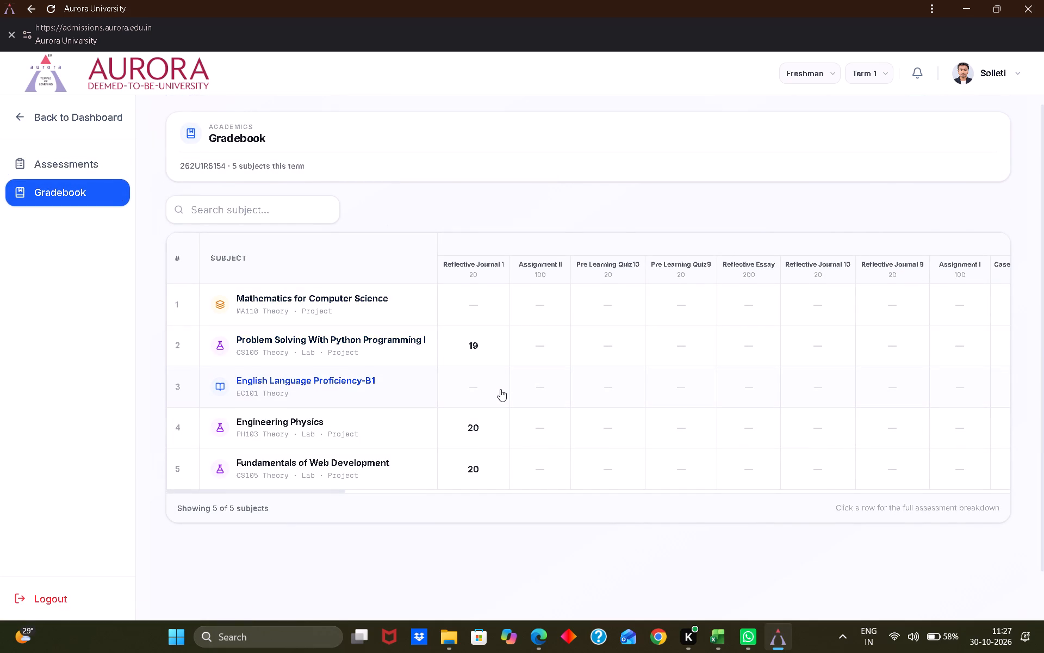
scroll(500, 389, "down", 1)
left_click(470, 307)
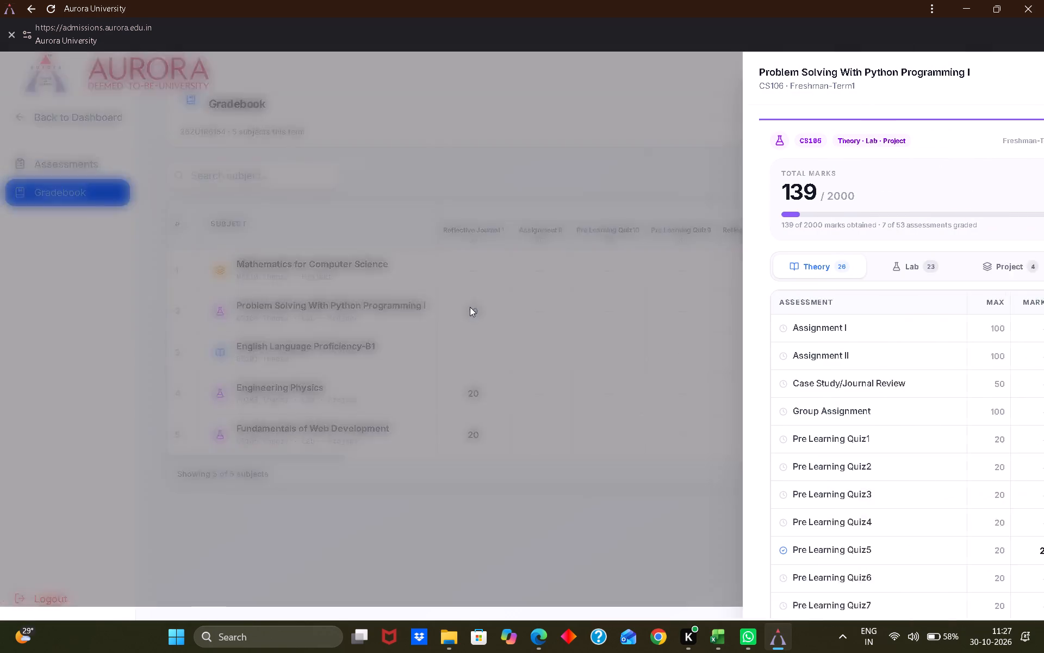
scroll(887, 589, "down", 2)
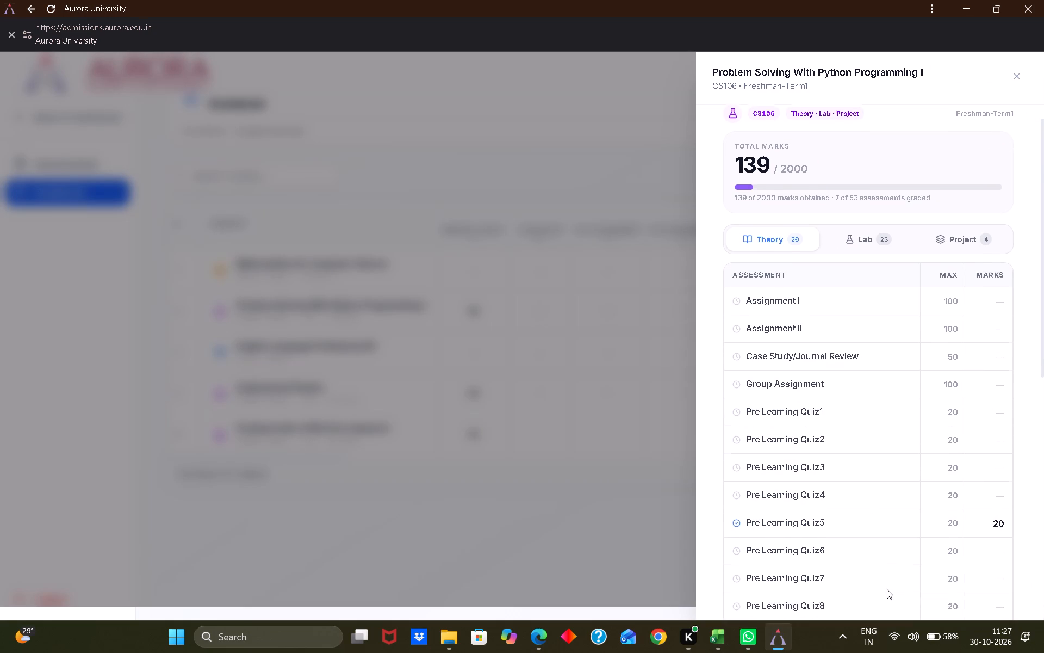
scroll(887, 589, "down", 4)
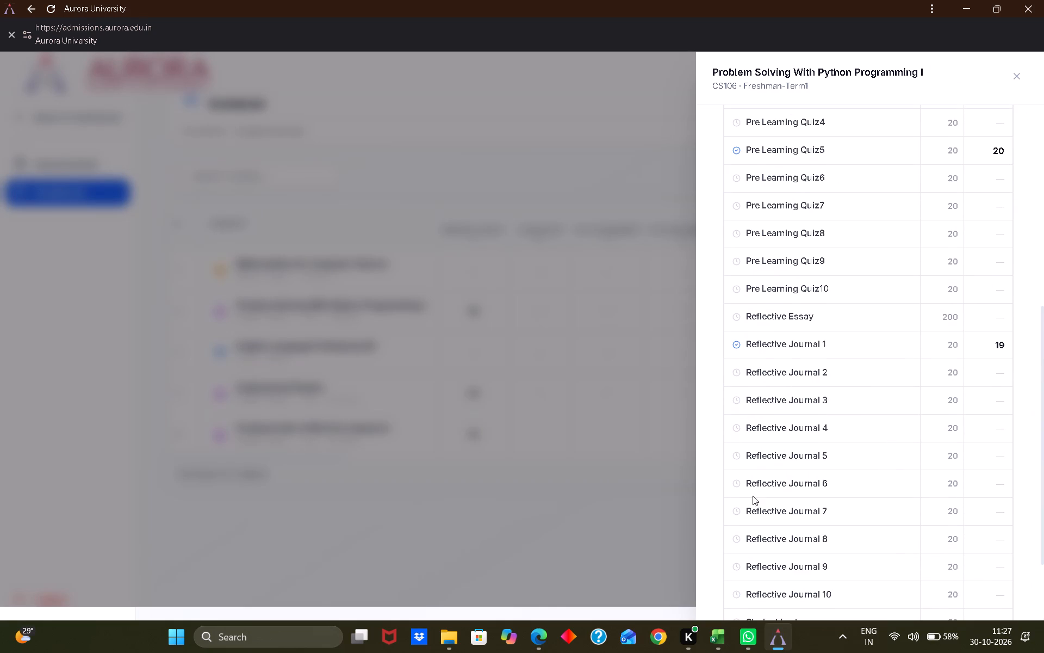
left_click(622, 470)
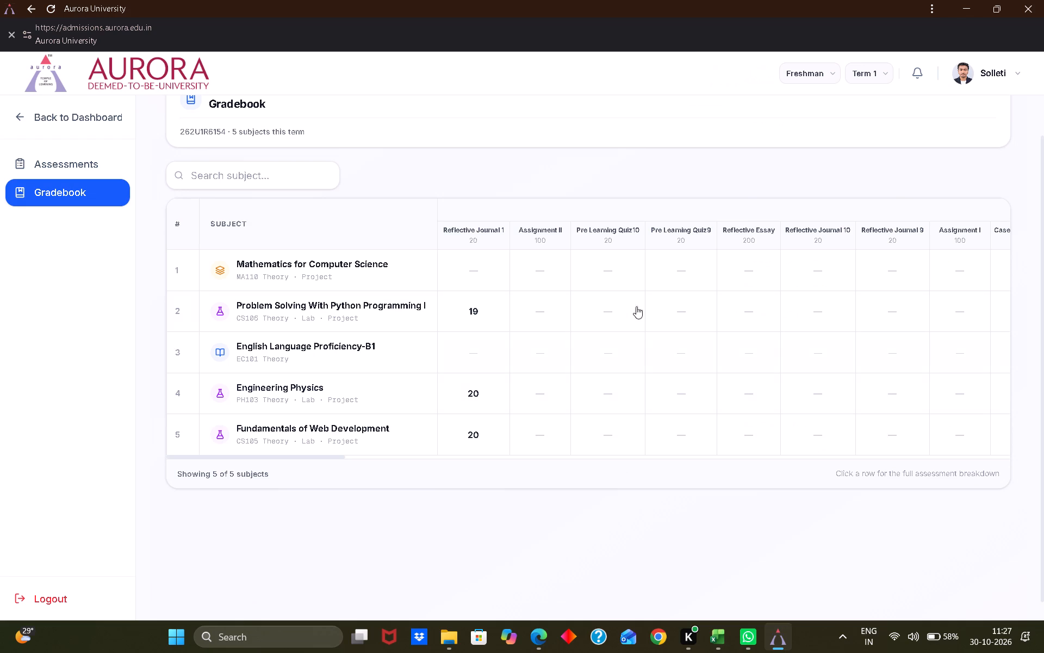
Examine the Gradebook marks for all subjects across the theory, lab and project assessments through to the overall result.
scroll(620, 375, "left", 10)
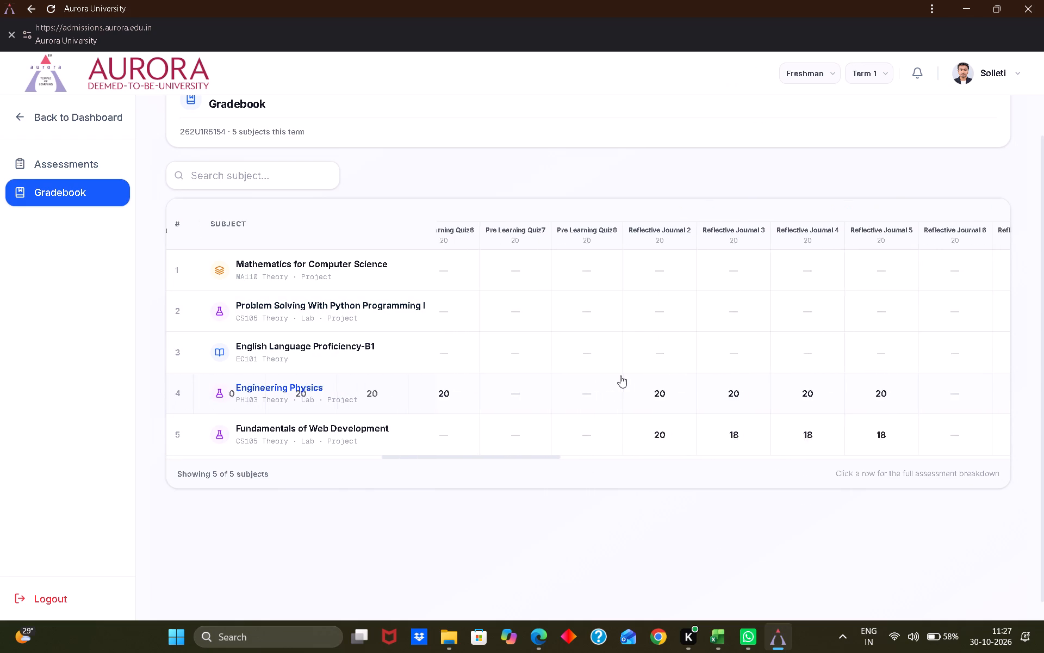
scroll(620, 375, "right", 2)
scroll(628, 375, "left", 1)
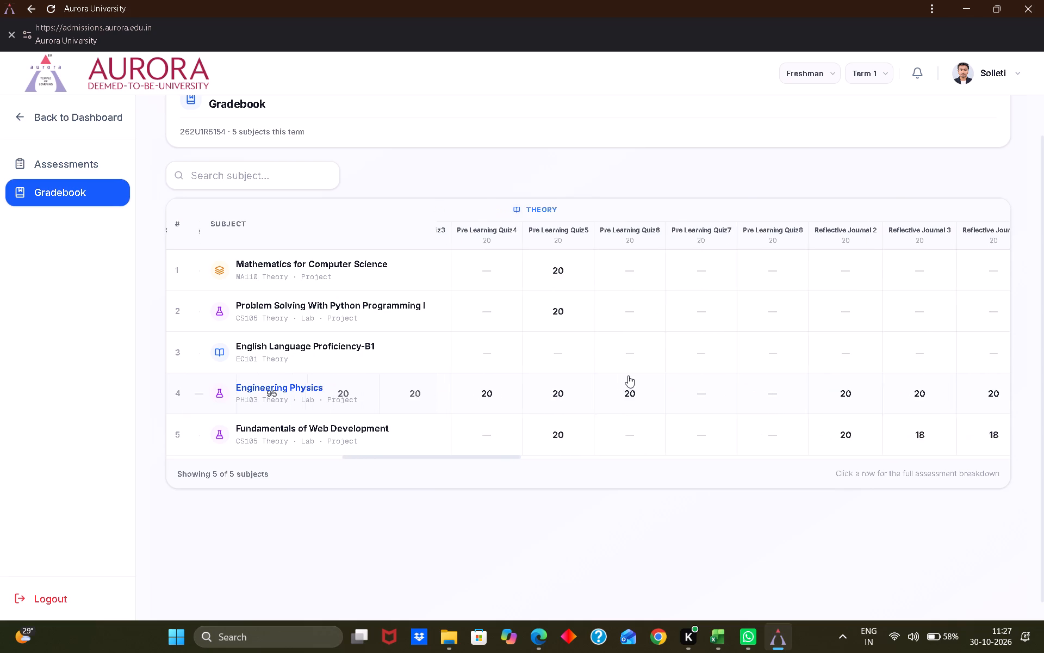
scroll(628, 375, "left", 10)
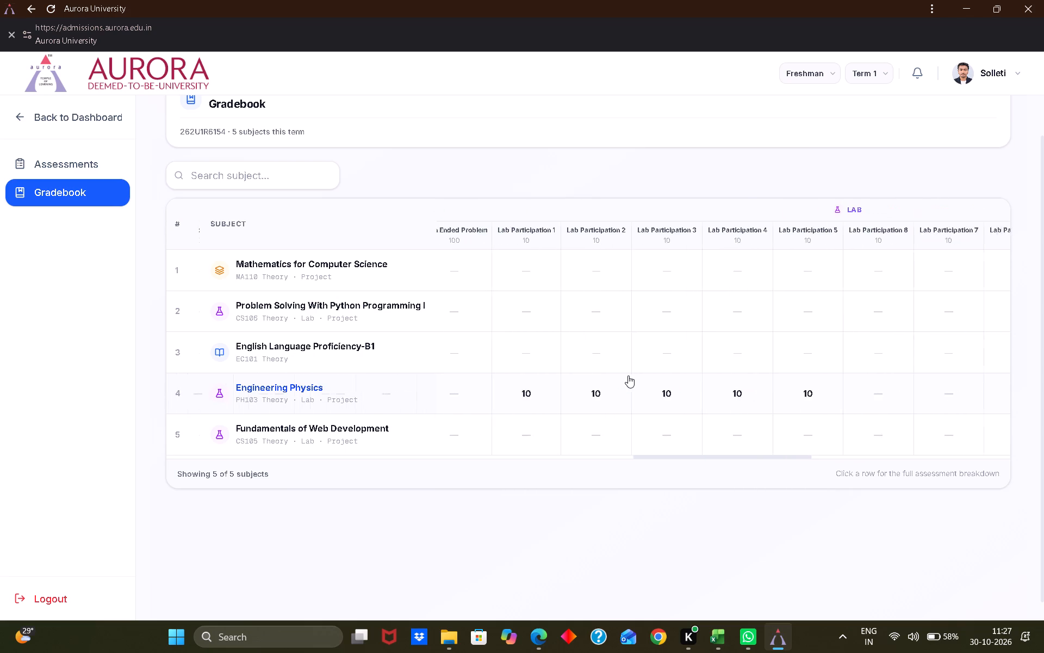
scroll(628, 375, "left", 10)
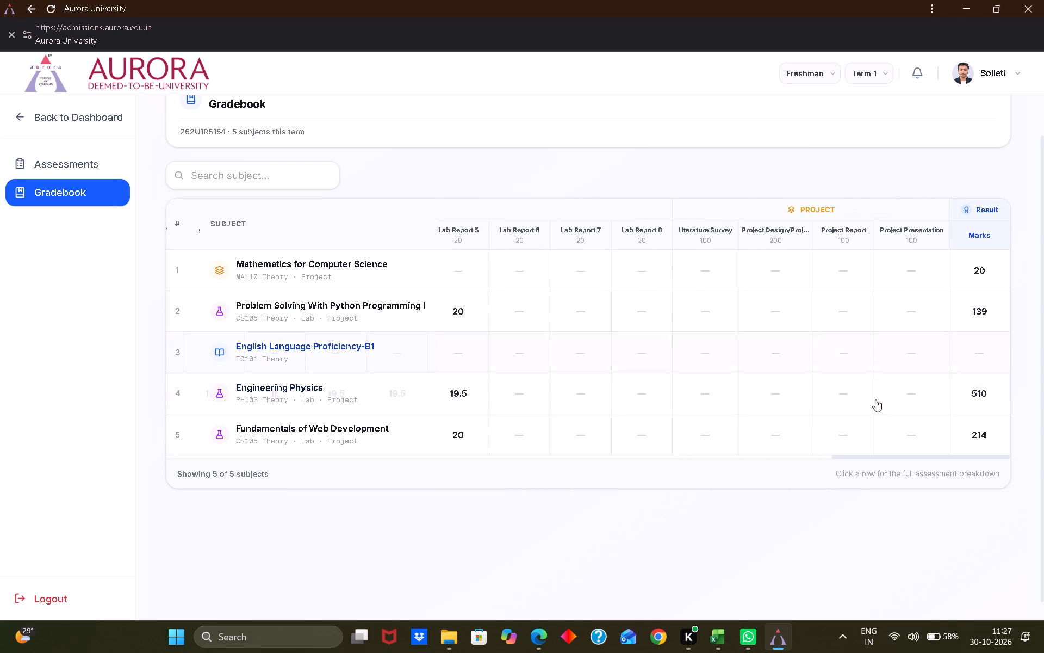
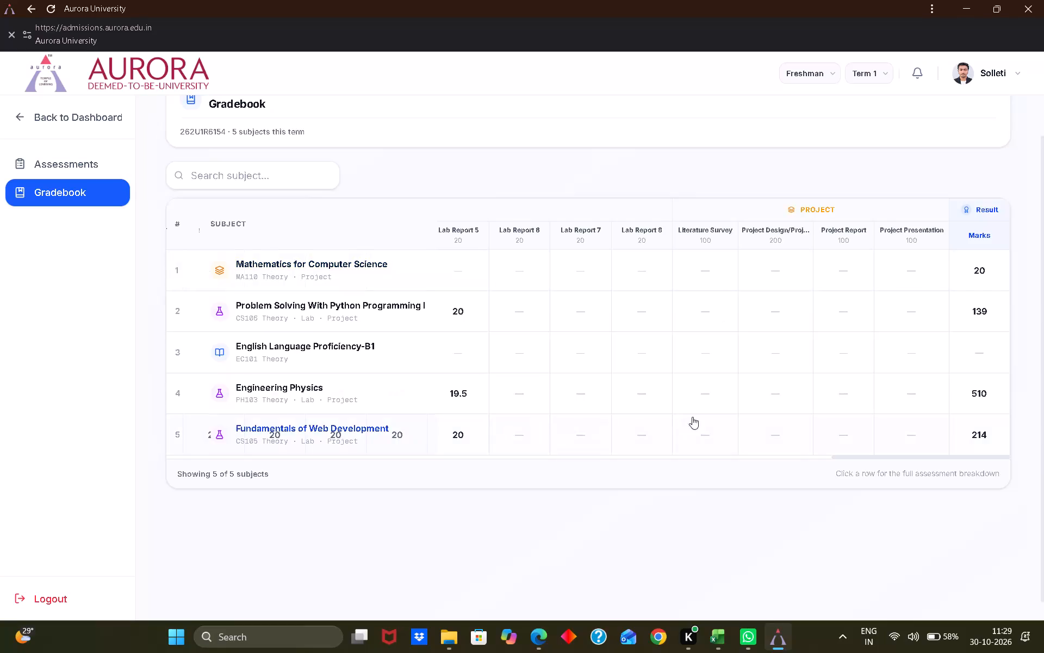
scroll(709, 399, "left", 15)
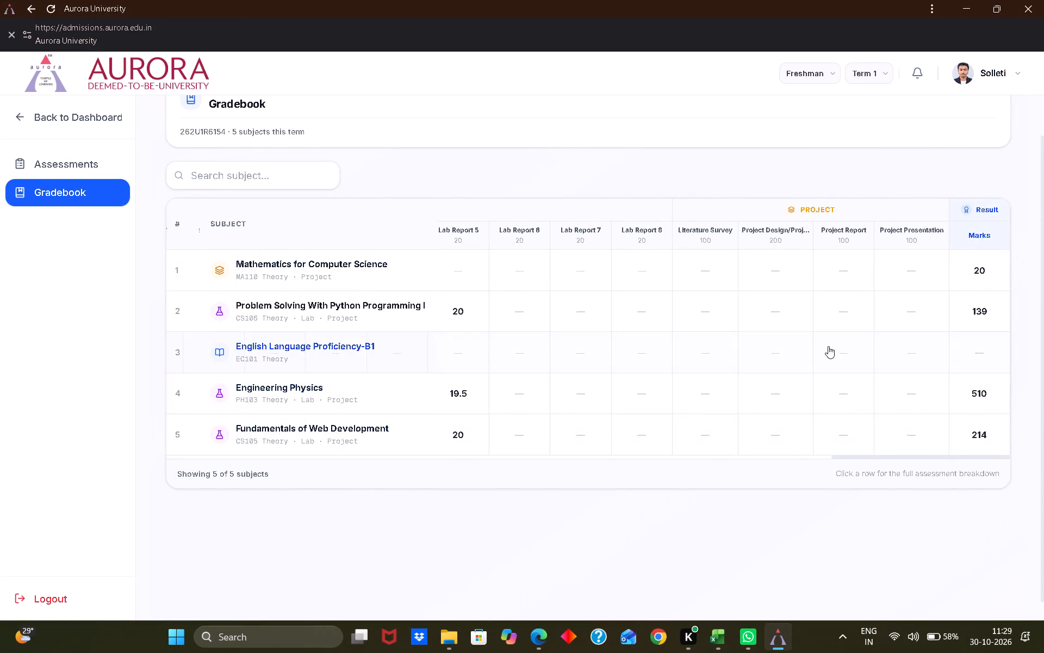
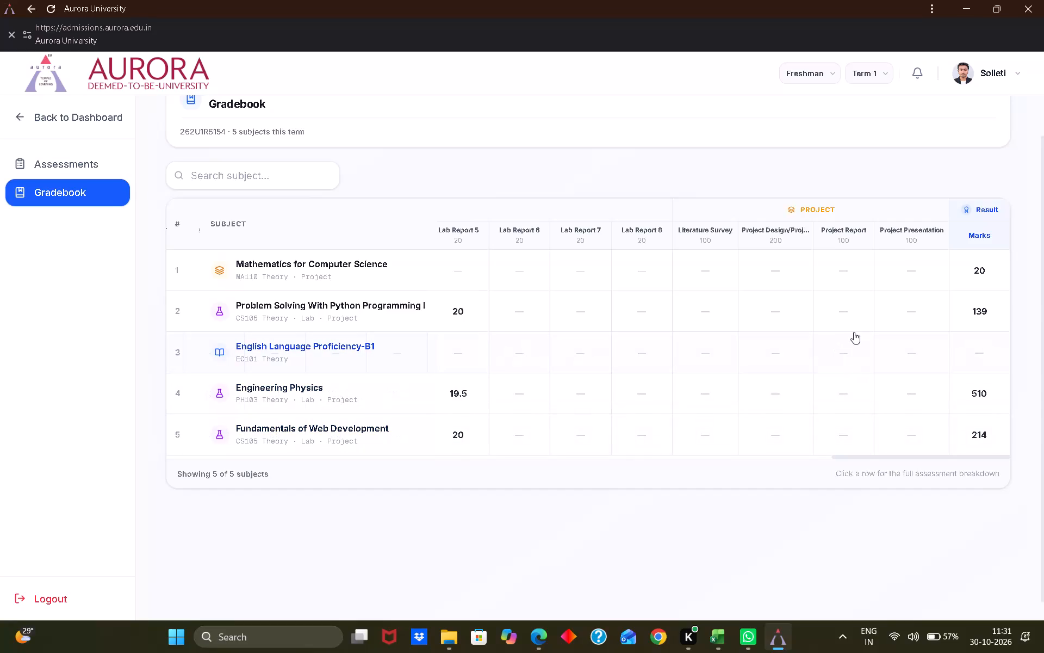
Review the gradebook marks across the project, lab and theory assessment columns, focusing on the Engineering Physics row.
scroll(854, 332, "right", 2)
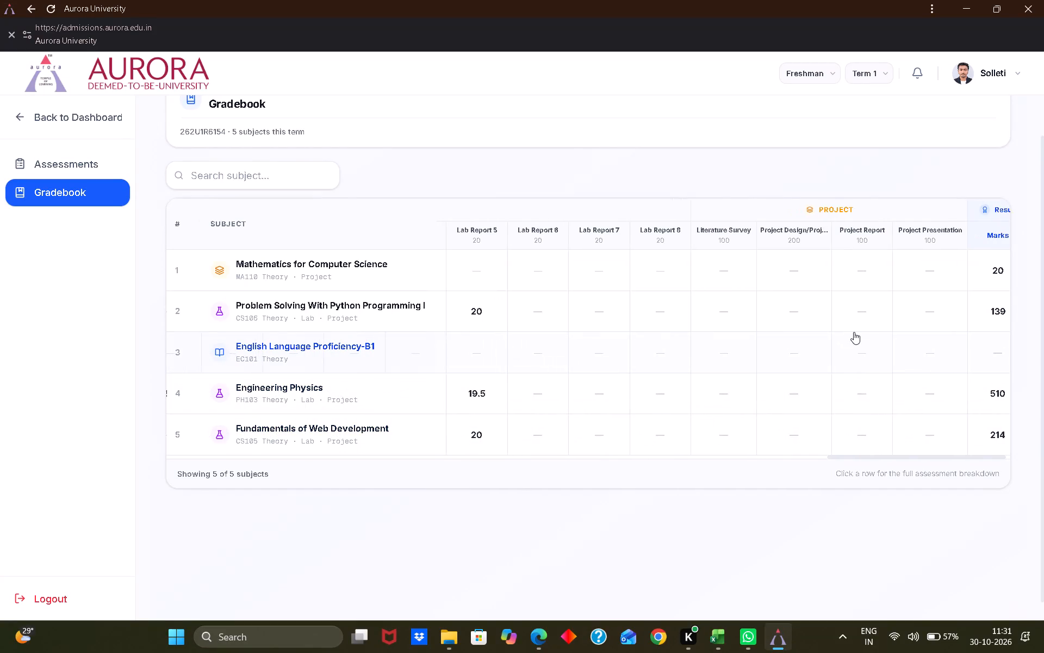
scroll(854, 332, "right", 4)
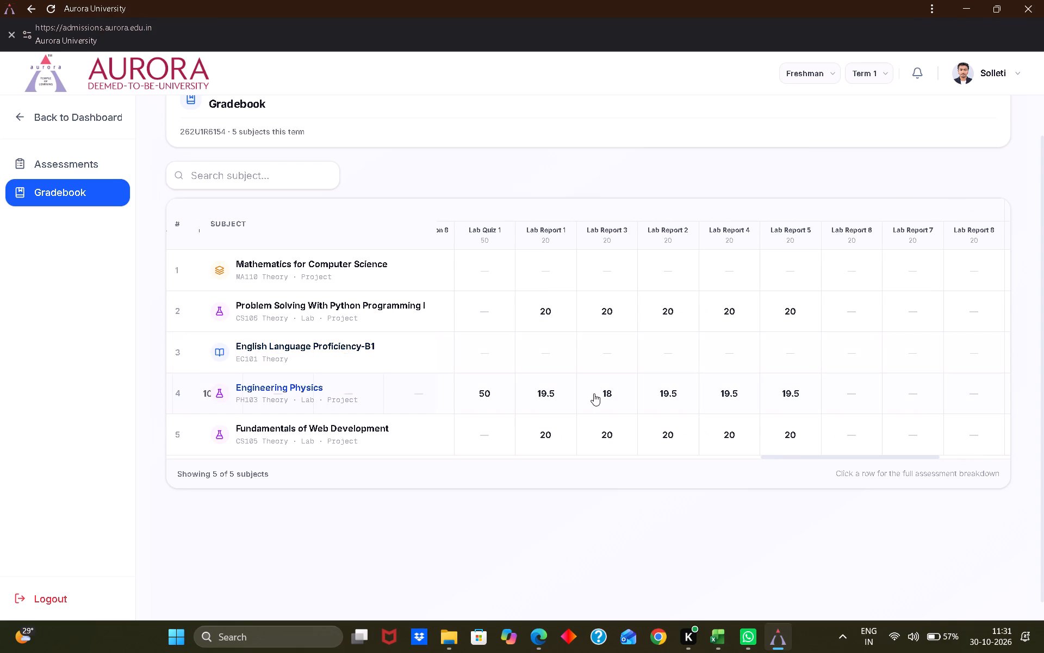
left_click(594, 393)
left_click(594, 393)
scroll(495, 408, "right", 3)
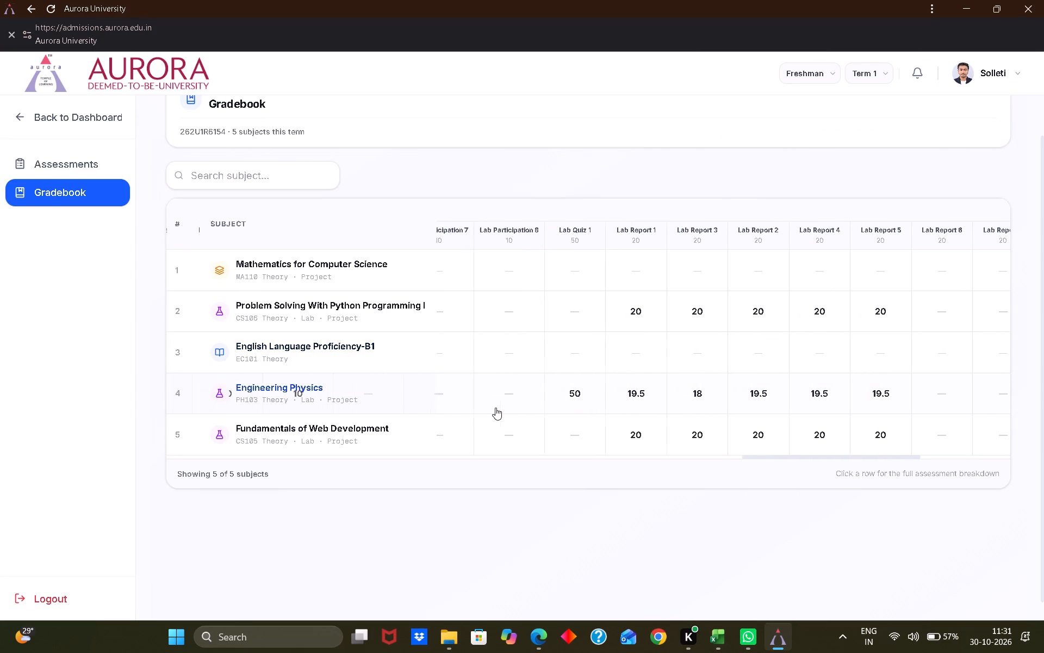
scroll(495, 408, "right", 2)
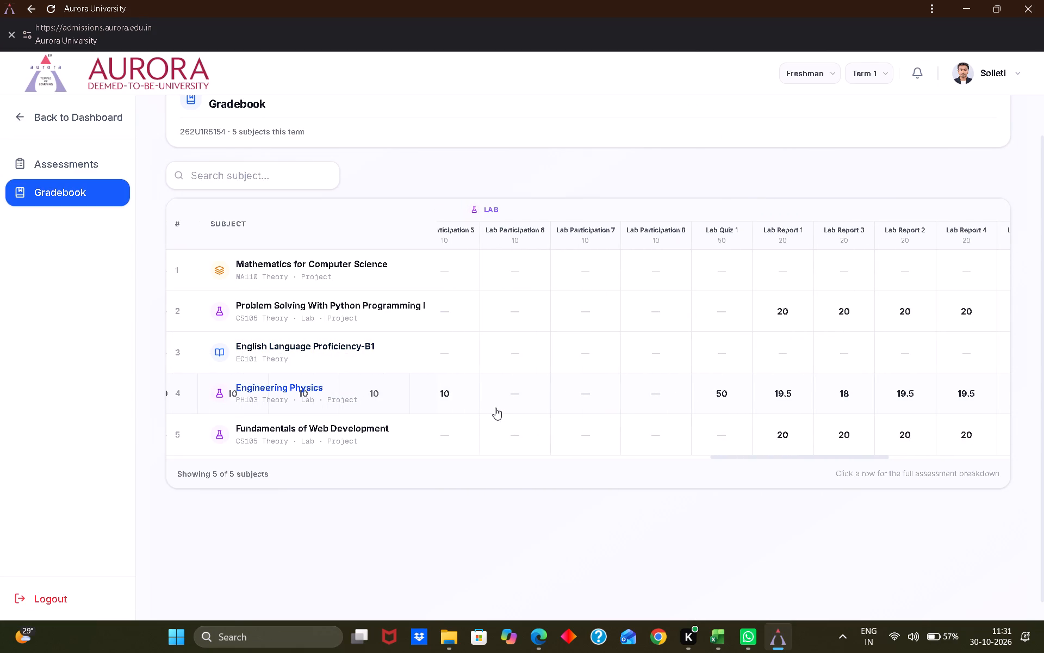
scroll(495, 408, "right", 2)
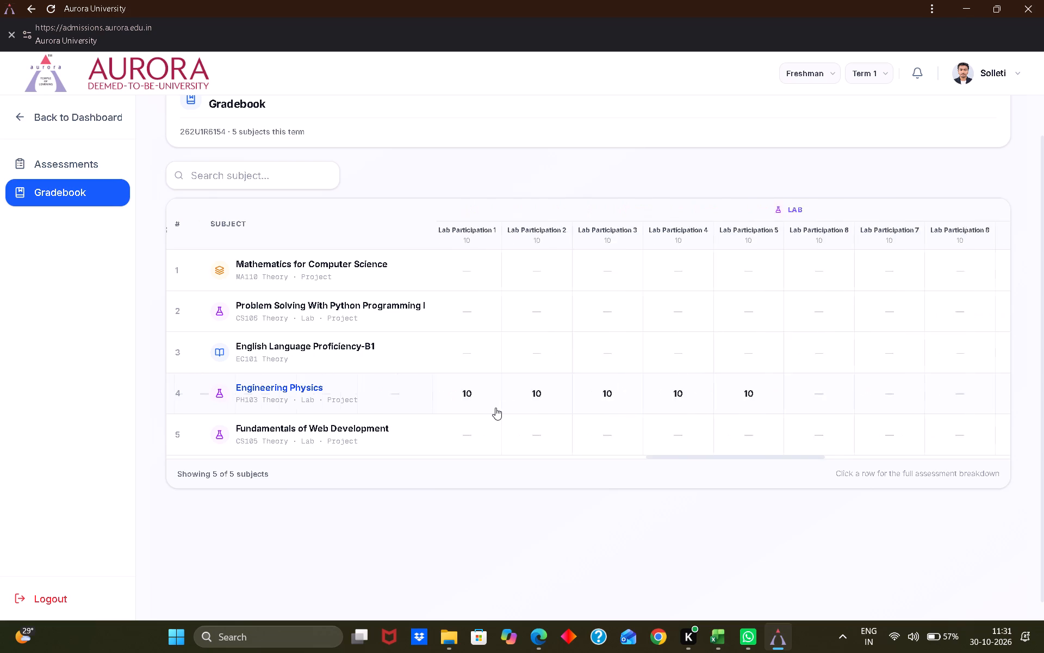
scroll(495, 408, "right", 5)
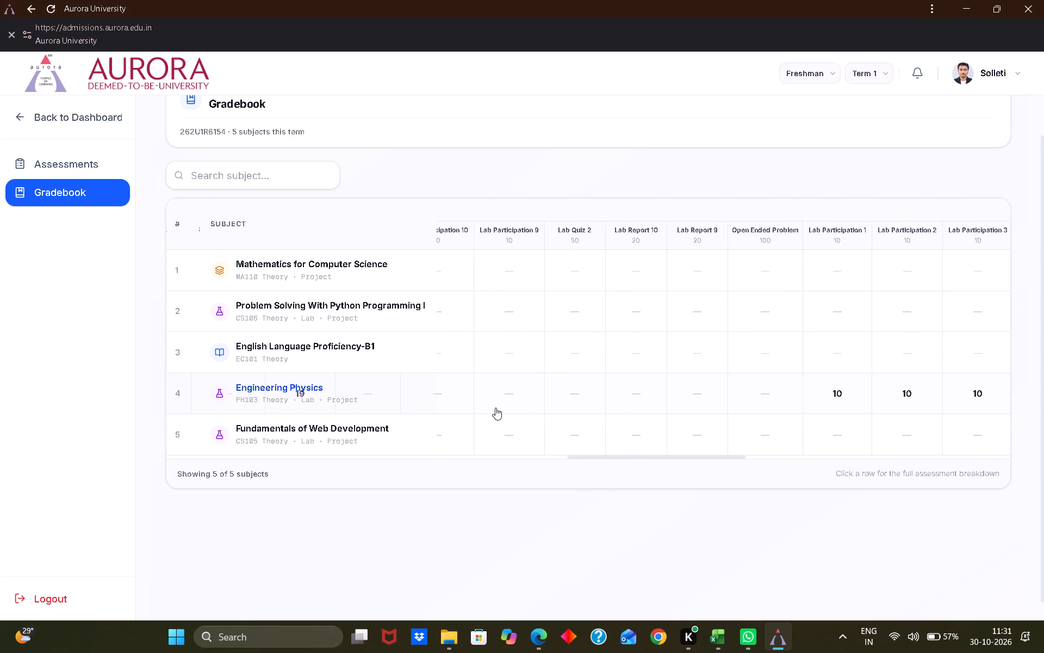
scroll(495, 408, "right", 5)
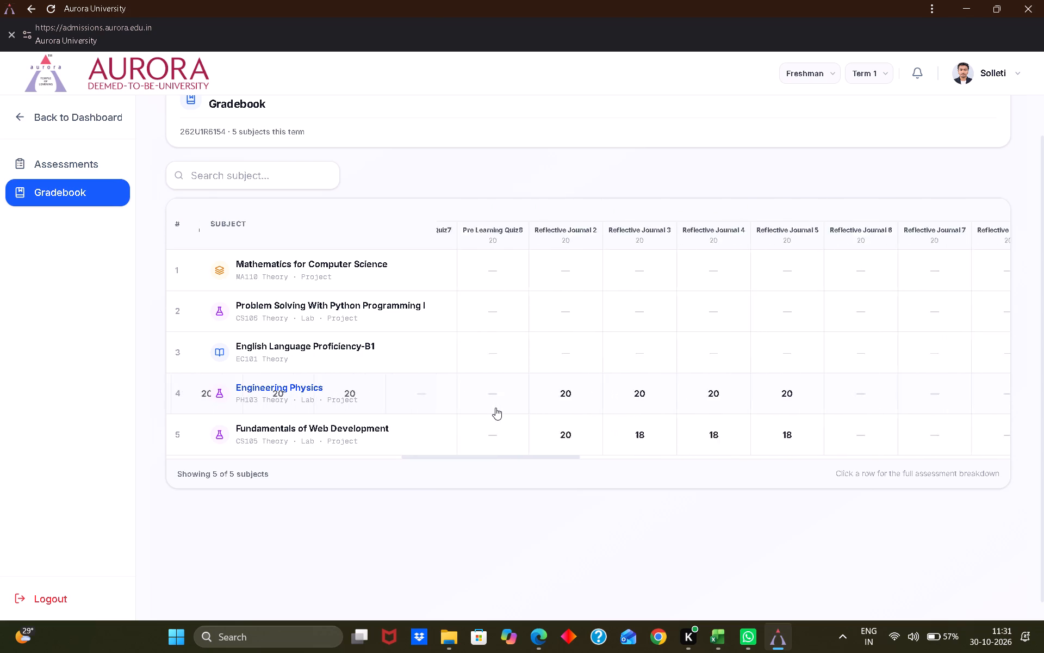
scroll(495, 408, "right", 5)
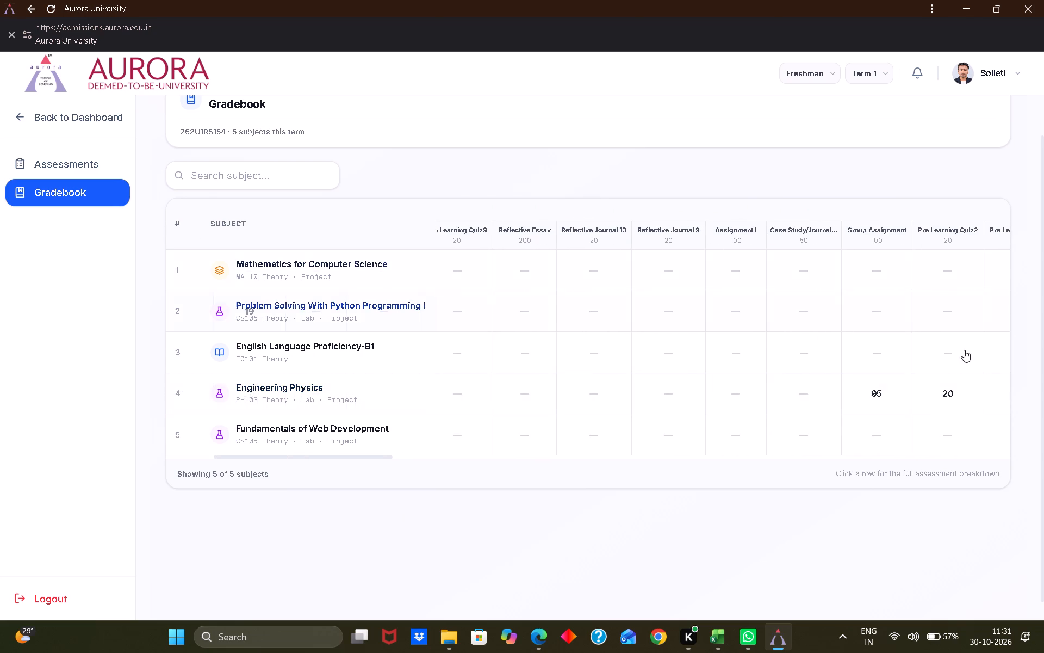
scroll(883, 396, "left", 16)
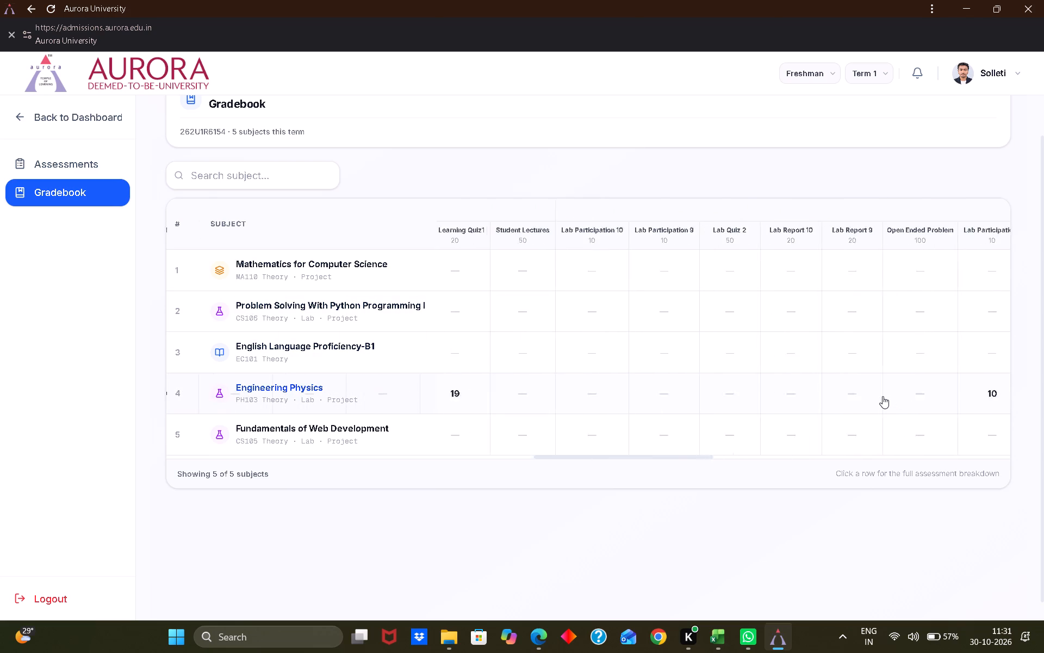
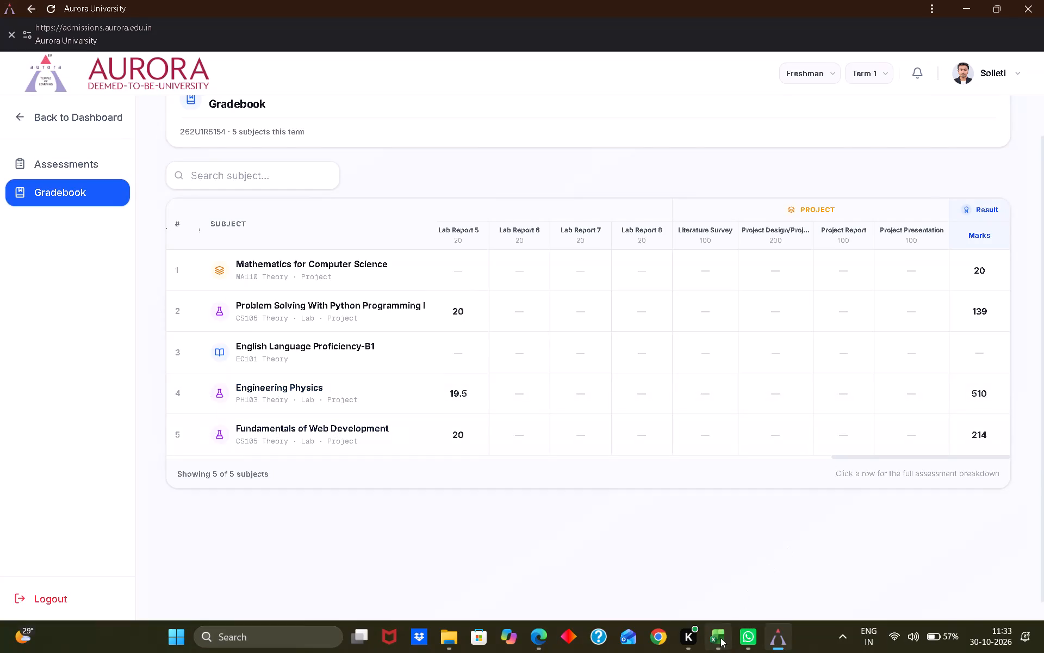
Close the open Excel window.
left_click(770, 515)
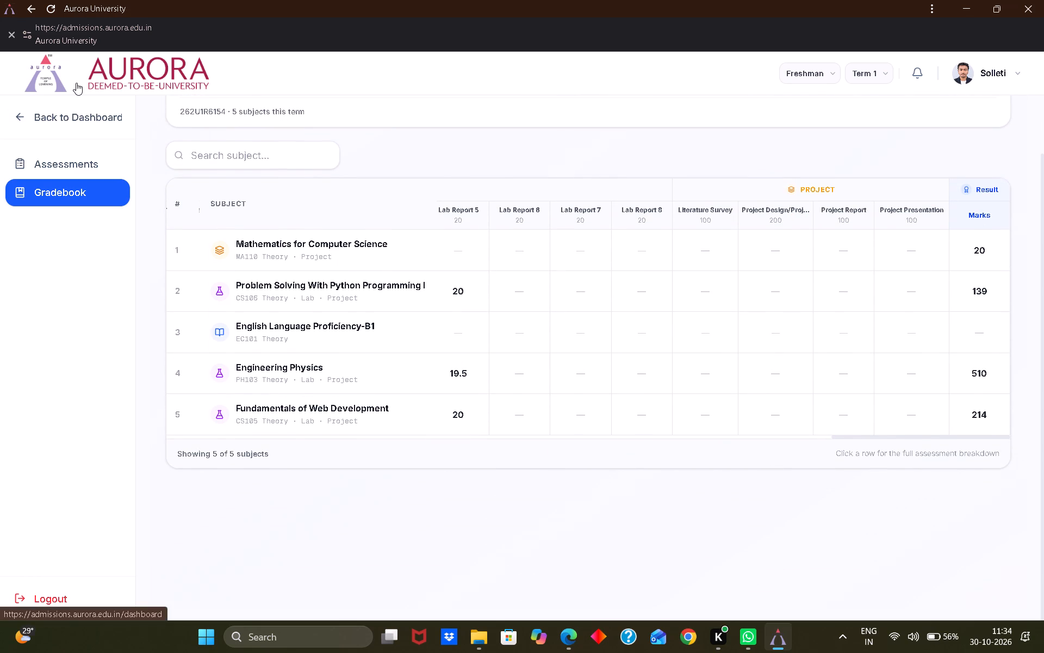
Return to the dashboard and open the Fundamentals of Web Development assessments to review the listed items.
left_click(91, 109)
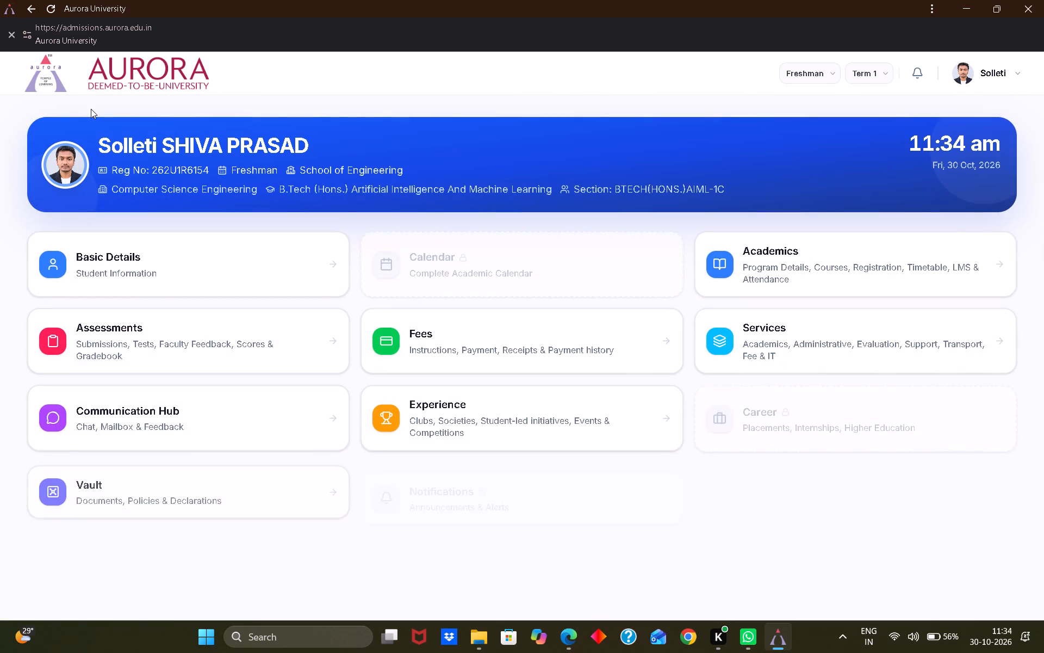
left_click(336, 347)
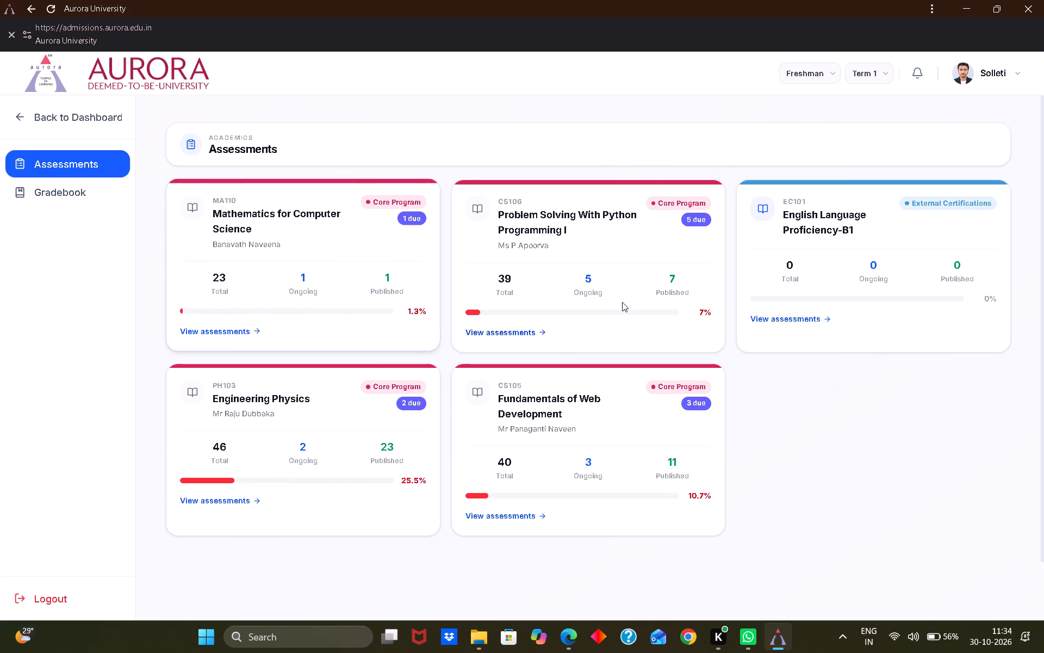
left_click(492, 512)
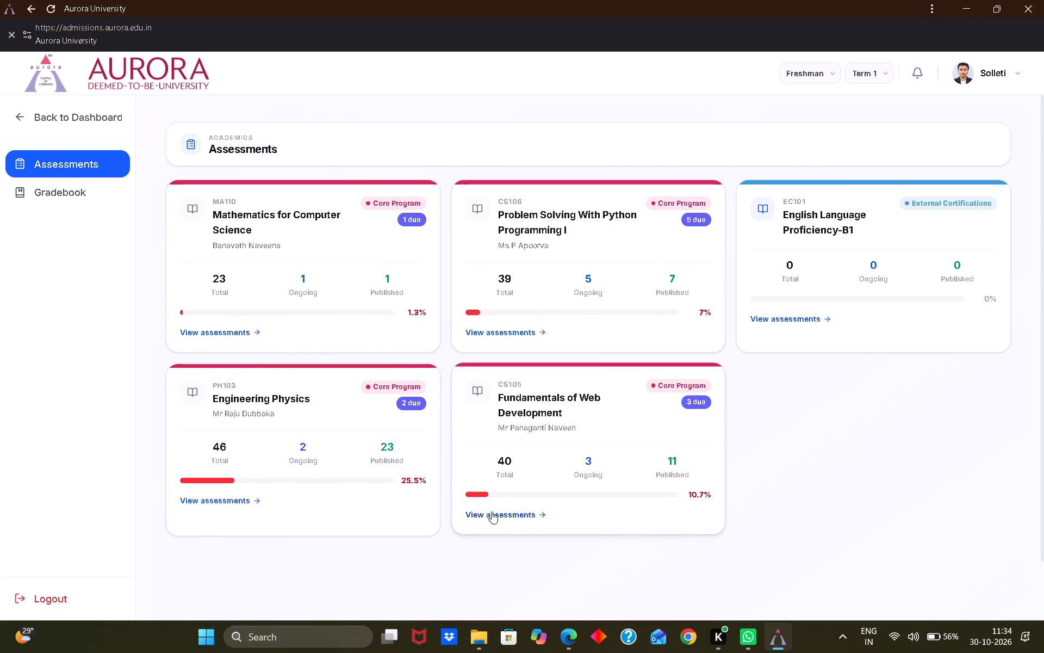
scroll(492, 509, "down", 2)
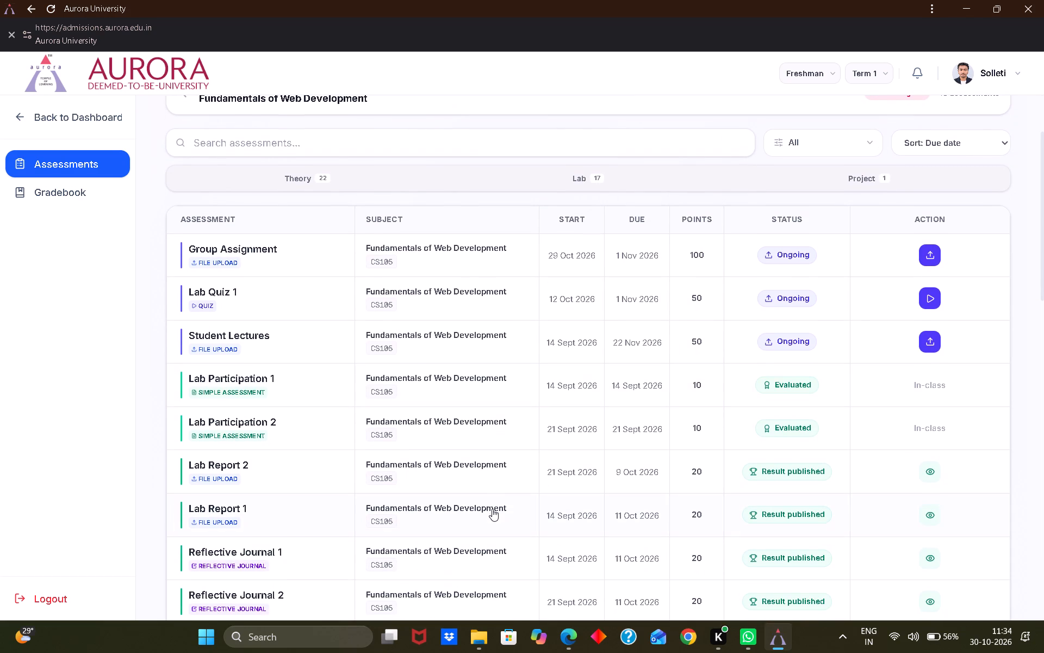